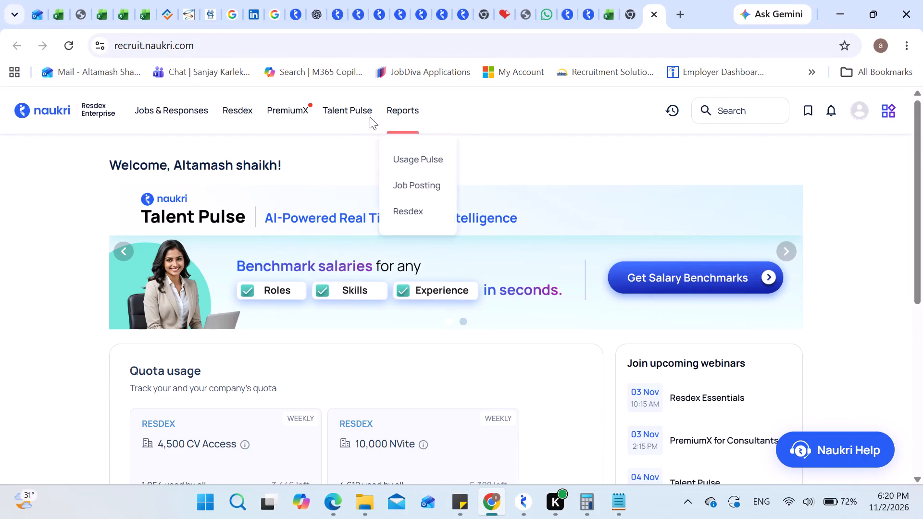
Close the redundant Naukri tabs, including the logged-out login pages and the Security Engineer candidate preview.
{"action": "left_click", "coordinate": [292, 12]}
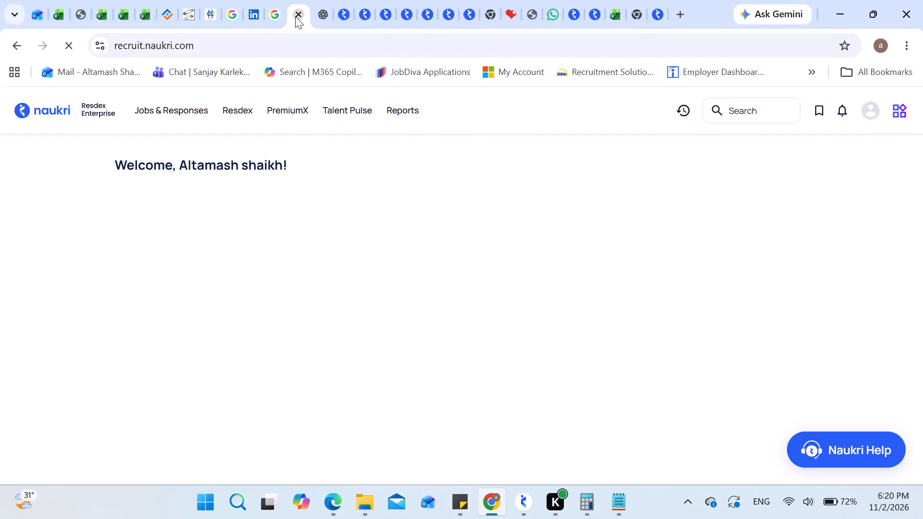
{"action": "left_click", "coordinate": [295, 16]}
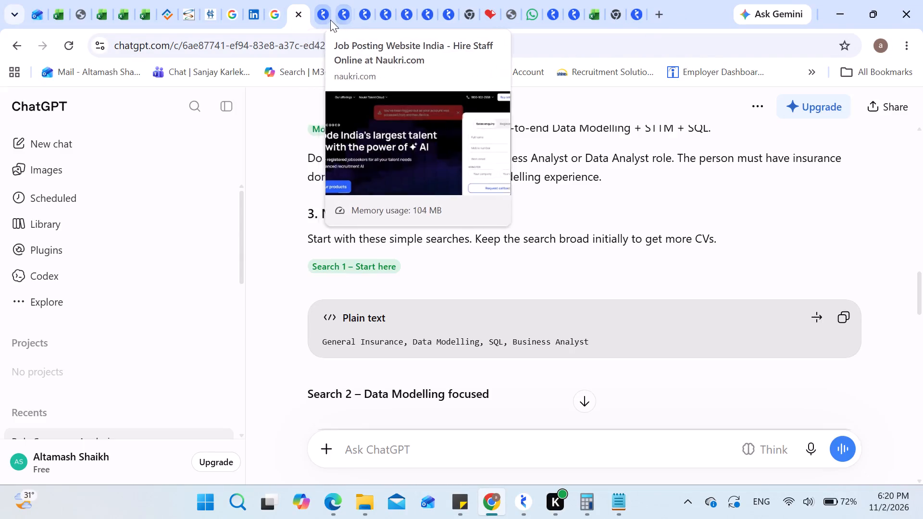
{"action": "left_click", "coordinate": [326, 21]}
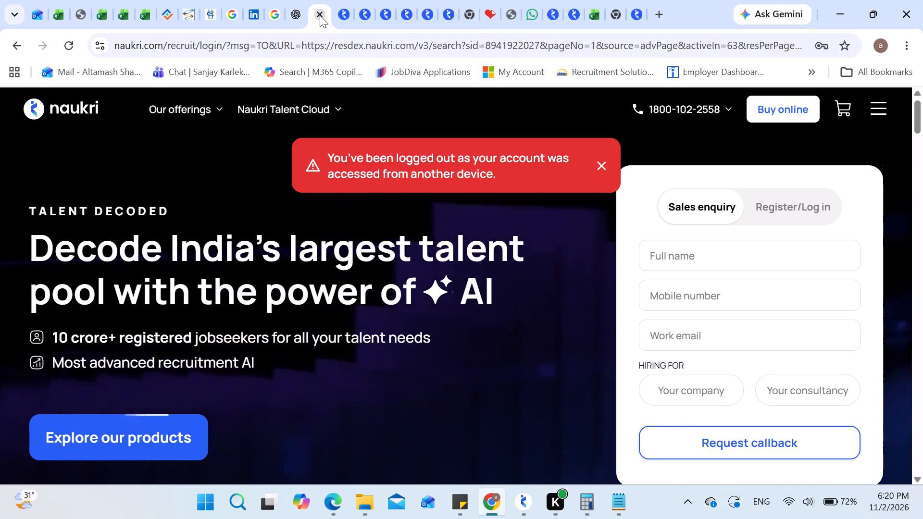
{"action": "left_click", "coordinate": [321, 11]}
{"action": "left_click", "coordinate": [321, 11]}
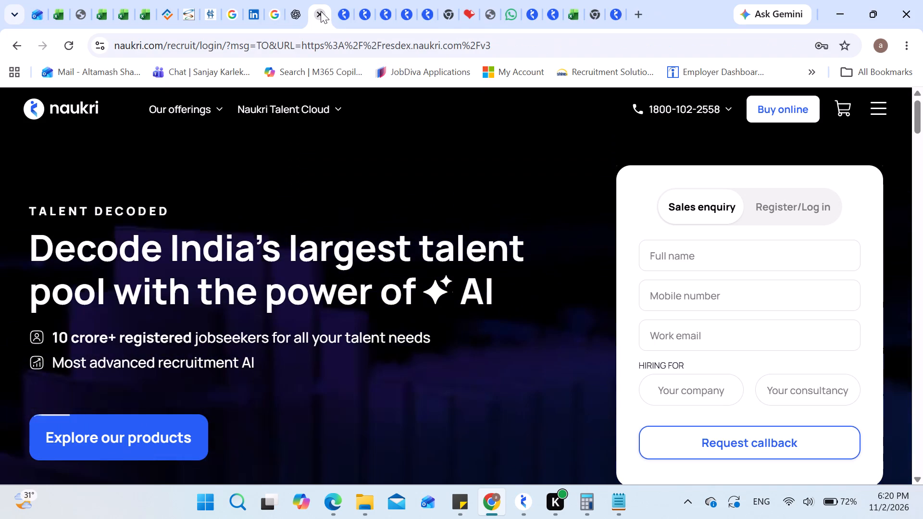
{"action": "left_click", "coordinate": [321, 11]}
{"action": "left_click", "coordinate": [321, 11]}
{"action": "left_click", "coordinate": [321, 11]}
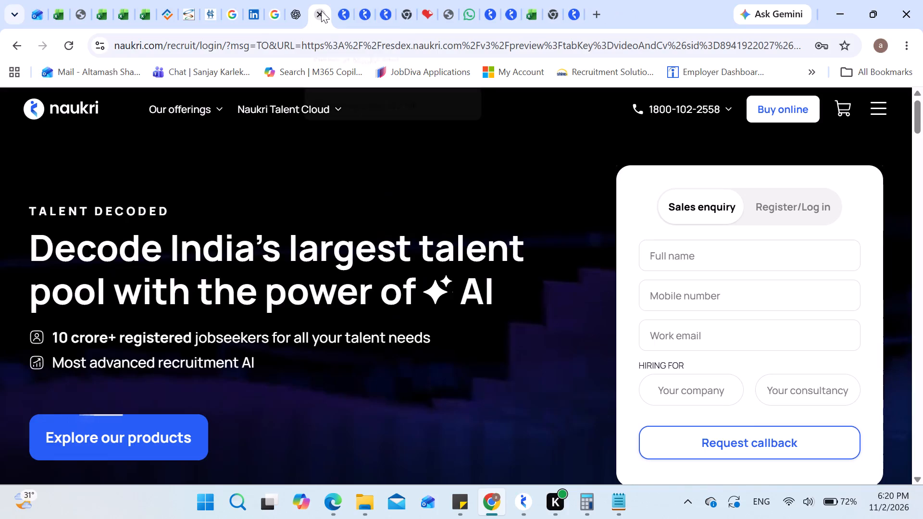
{"action": "left_click", "coordinate": [321, 11]}
{"action": "left_click", "coordinate": [320, 13]}
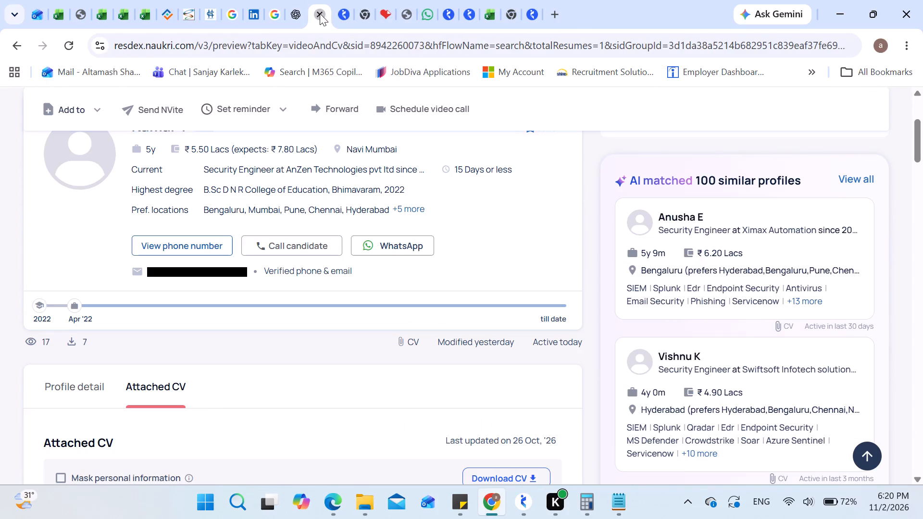
{"action": "left_click", "coordinate": [320, 13]}
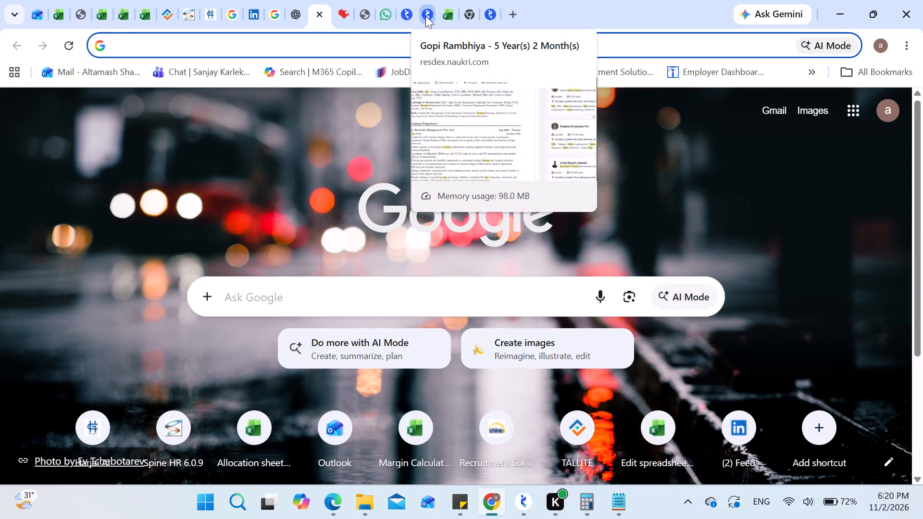
View the open Business Analyst candidate's CV and the General Insurance, Data Modelling candidate search results.
{"action": "left_click", "coordinate": [427, 15]}
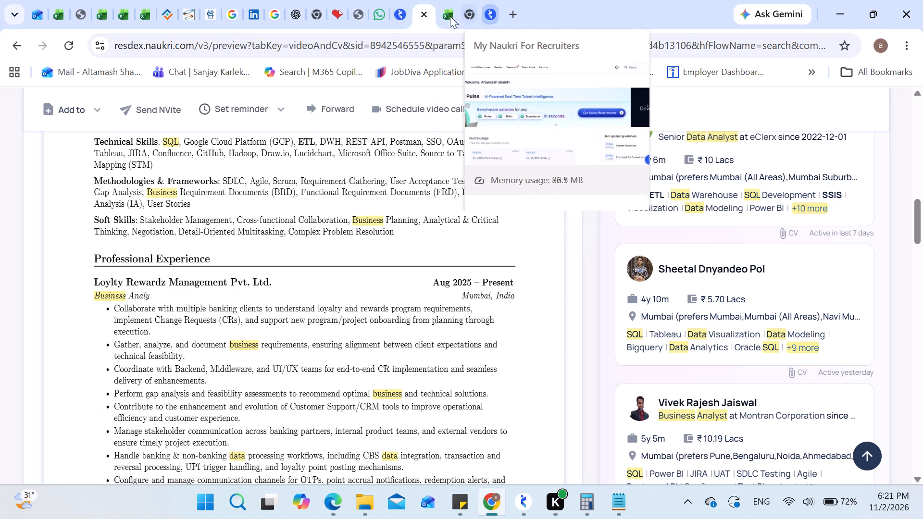
{"action": "left_click", "coordinate": [398, 10]}
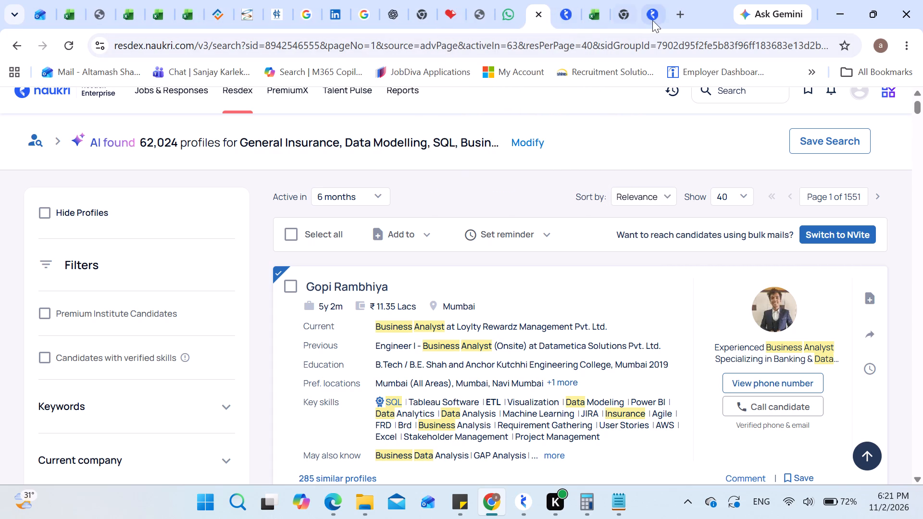
Close the leftover Naukri tab at the end of the tab row and the blank new tab beside it.
{"action": "left_click", "coordinate": [652, 19]}
{"action": "left_click", "coordinate": [654, 16]}
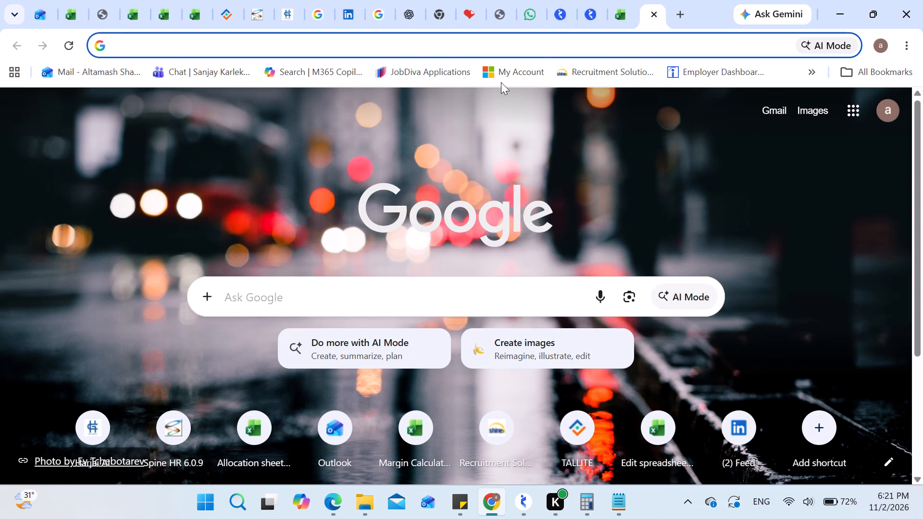
{"action": "left_click", "coordinate": [653, 15]}
Open the General Insurance, Data Modelling, SQL, Business Analyst candidate search for modification.
{"action": "left_click", "coordinate": [583, 21]}
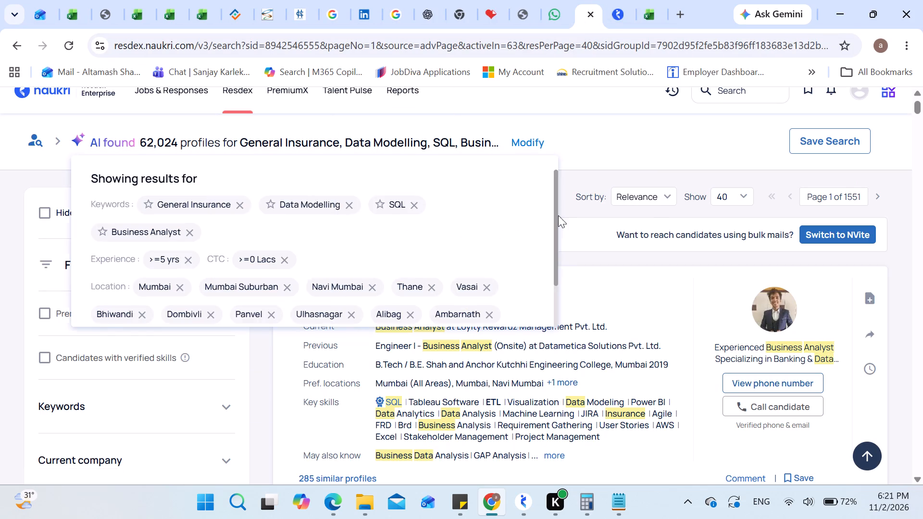
{"action": "scroll", "coordinate": [574, 141], "scroll_direction": "up", "scroll_amount": 2}
{"action": "left_click", "coordinate": [522, 163]}
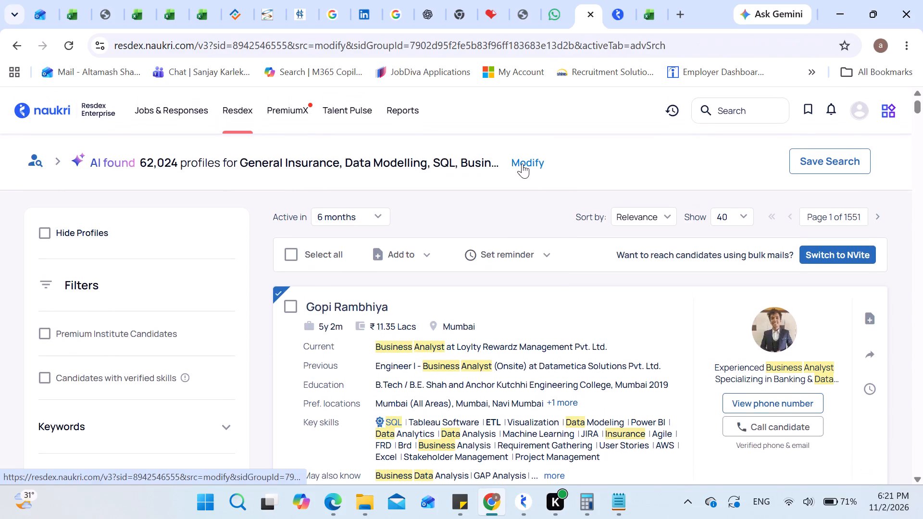
Review the search form's keyword, experience, candidate location and annual salary criteria.
{"action": "scroll", "coordinate": [374, 219], "scroll_direction": "down", "scroll_amount": 2}
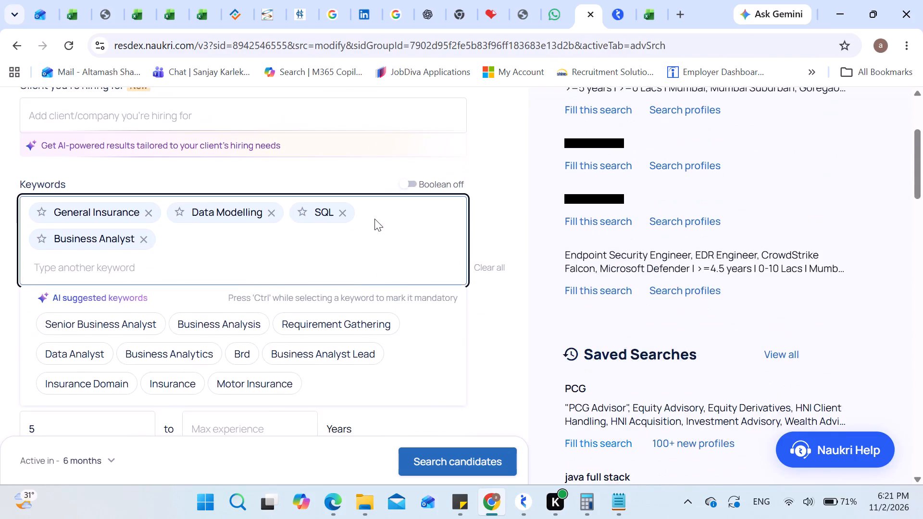
{"action": "scroll", "coordinate": [374, 219], "scroll_direction": "down", "scroll_amount": 4}
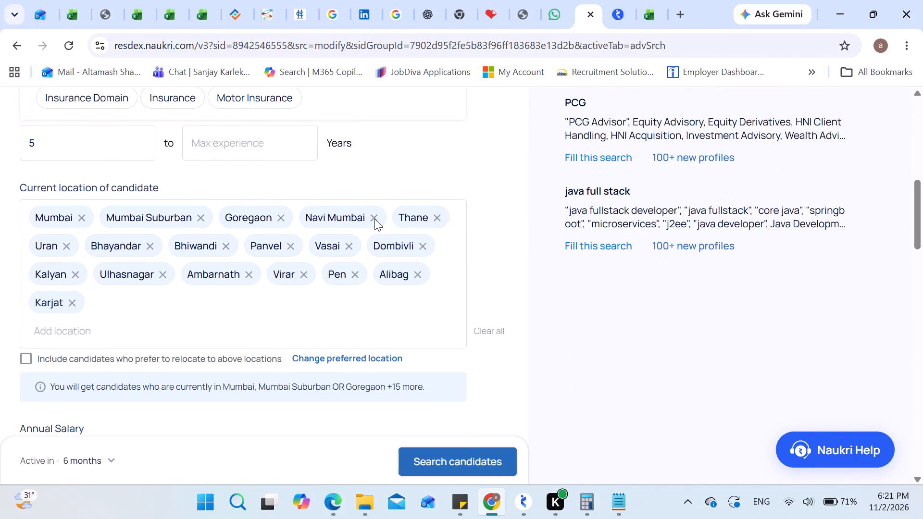
{"action": "scroll", "coordinate": [374, 219], "scroll_direction": "down", "scroll_amount": 3}
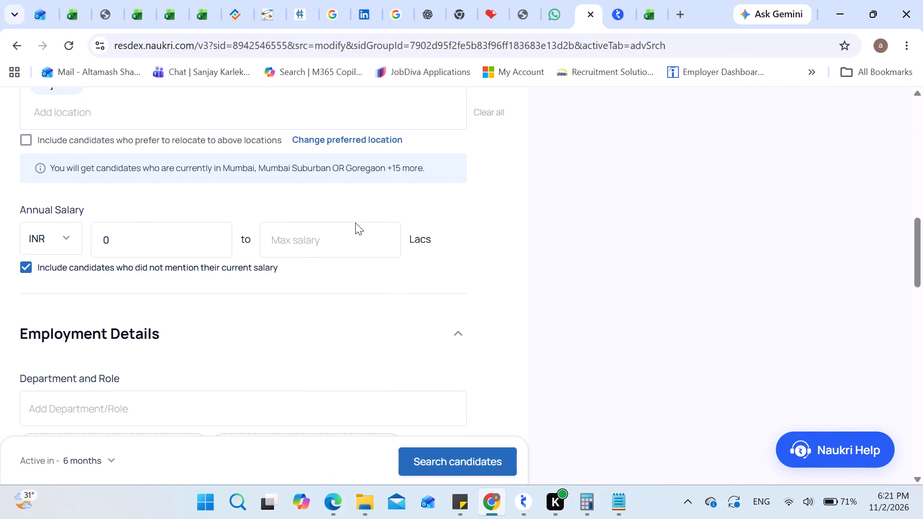
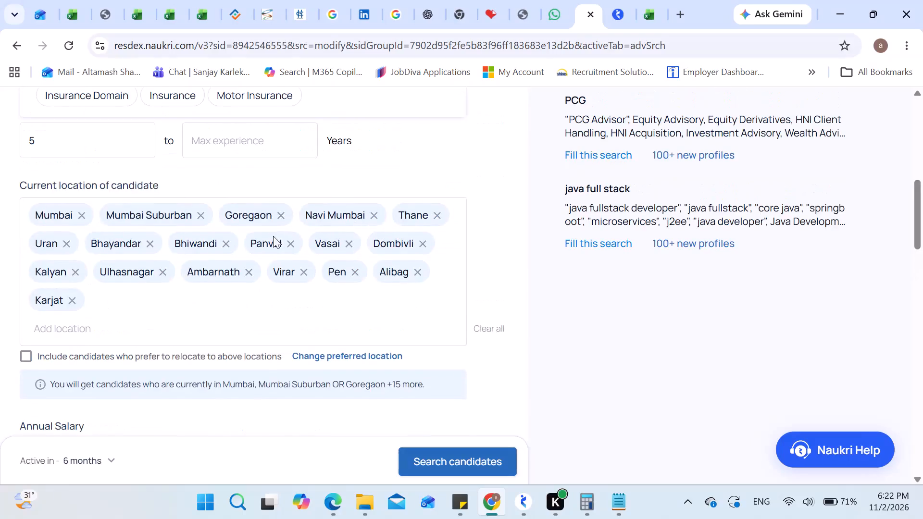
Run the General Insurance, Data Modelling, SQL, Business Analyst candidate search after checking its criteria down to the notice period.
{"action": "scroll", "coordinate": [196, 250], "scroll_direction": "up", "scroll_amount": 3}
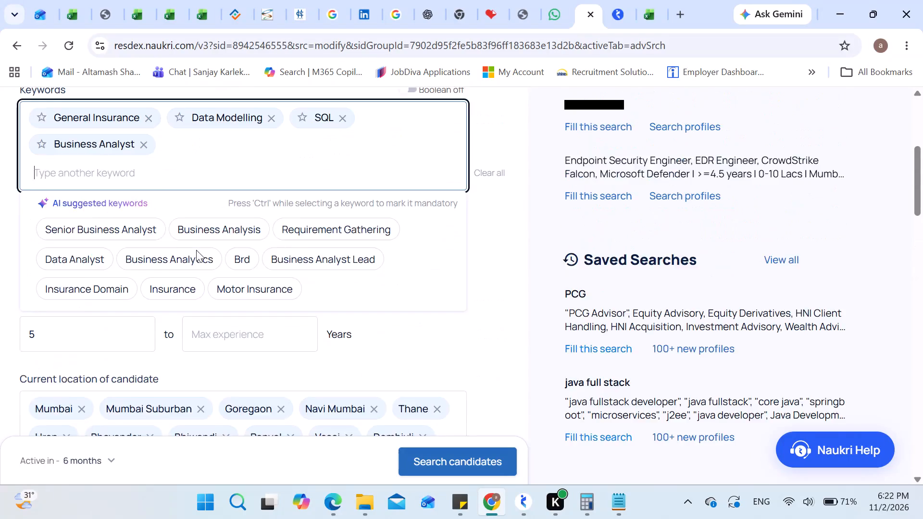
{"action": "scroll", "coordinate": [206, 185], "scroll_direction": "up", "scroll_amount": 2}
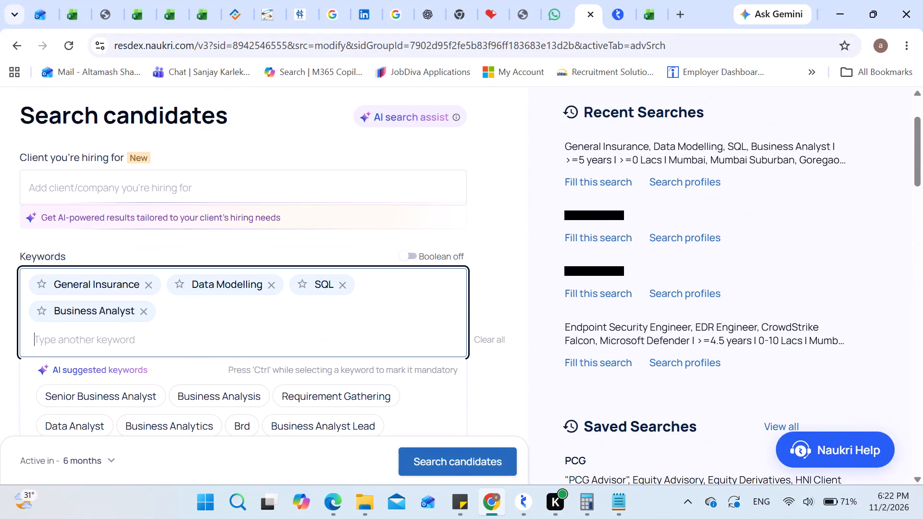
{"action": "scroll", "coordinate": [204, 199], "scroll_direction": "down", "scroll_amount": 1}
{"action": "scroll", "coordinate": [350, 307], "scroll_direction": "down", "scroll_amount": 2}
{"action": "scroll", "coordinate": [411, 360], "scroll_direction": "down", "scroll_amount": 3}
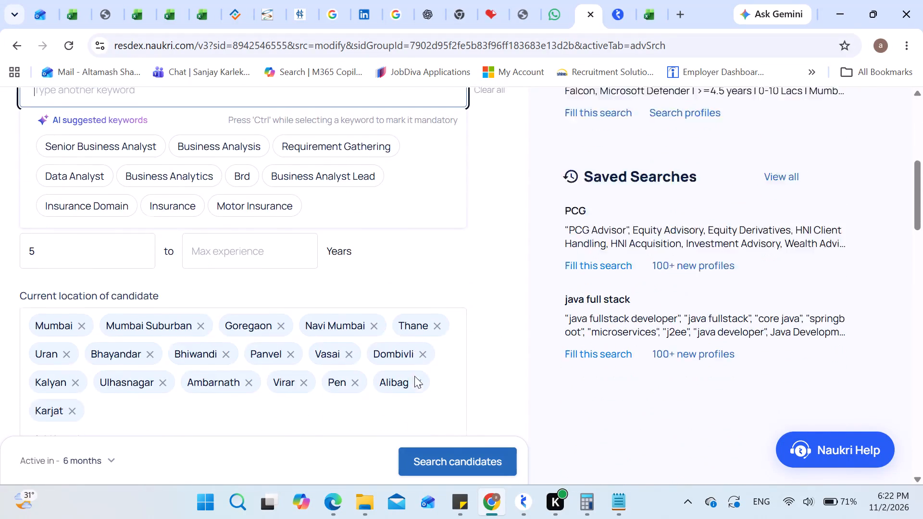
{"action": "scroll", "coordinate": [444, 464], "scroll_direction": "down", "scroll_amount": 4}
{"action": "scroll", "coordinate": [424, 419], "scroll_direction": "down", "scroll_amount": 6}
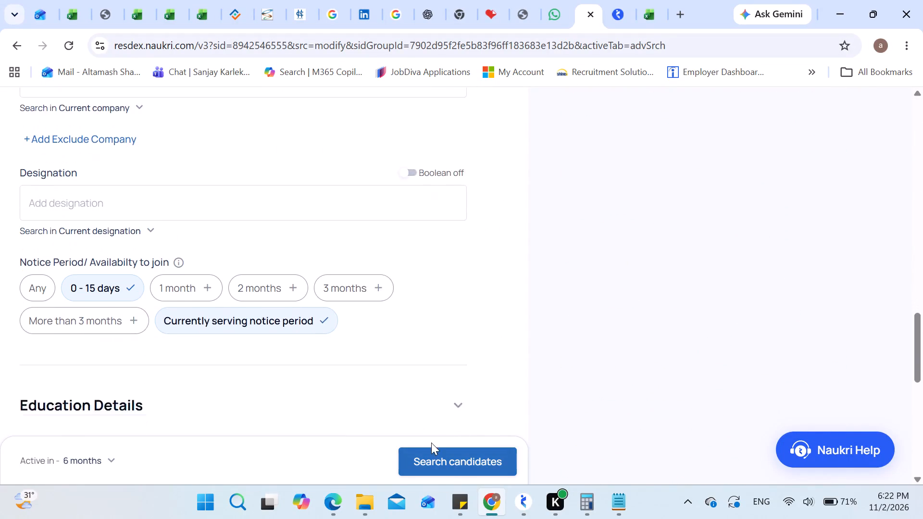
{"action": "left_click", "coordinate": [464, 457]}
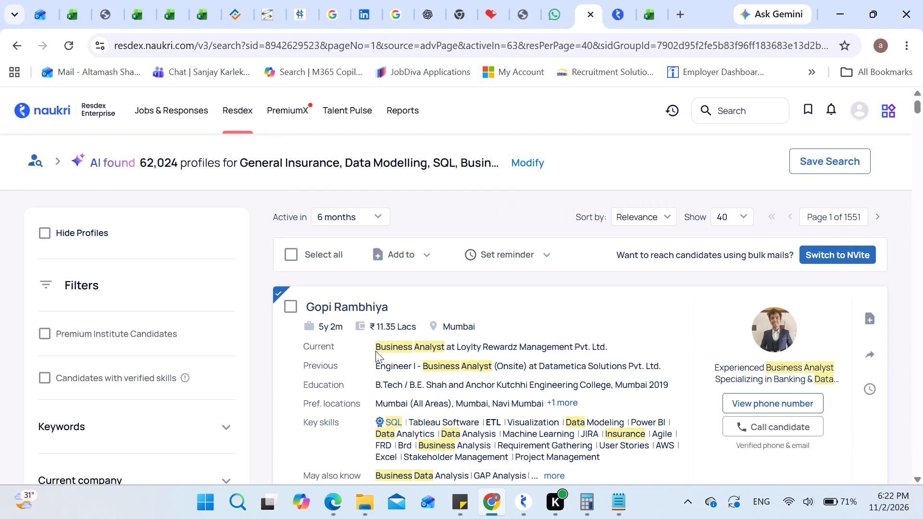
Open the first search result, the Business Analyst at Loylty Rewardz Management, and examine the profile summary and key skills.
{"action": "scroll", "coordinate": [375, 351], "scroll_direction": "down", "scroll_amount": 2}
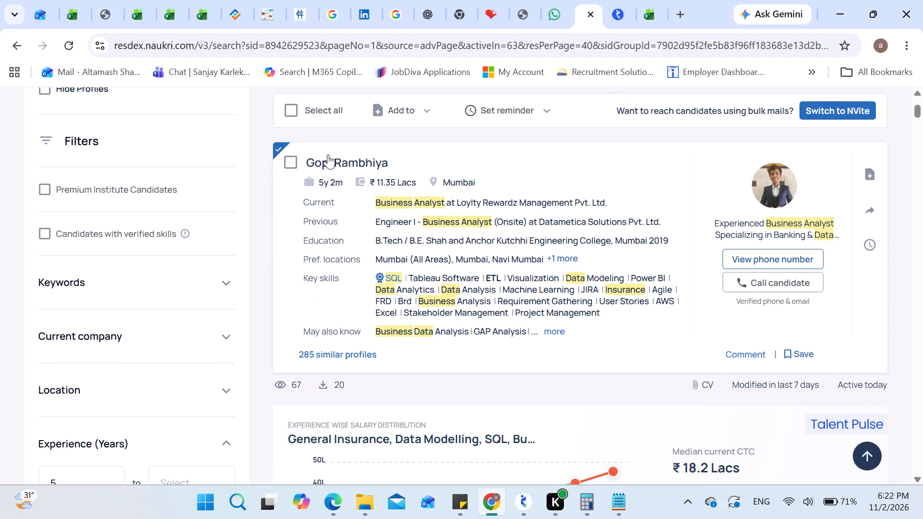
{"action": "left_click", "coordinate": [328, 154]}
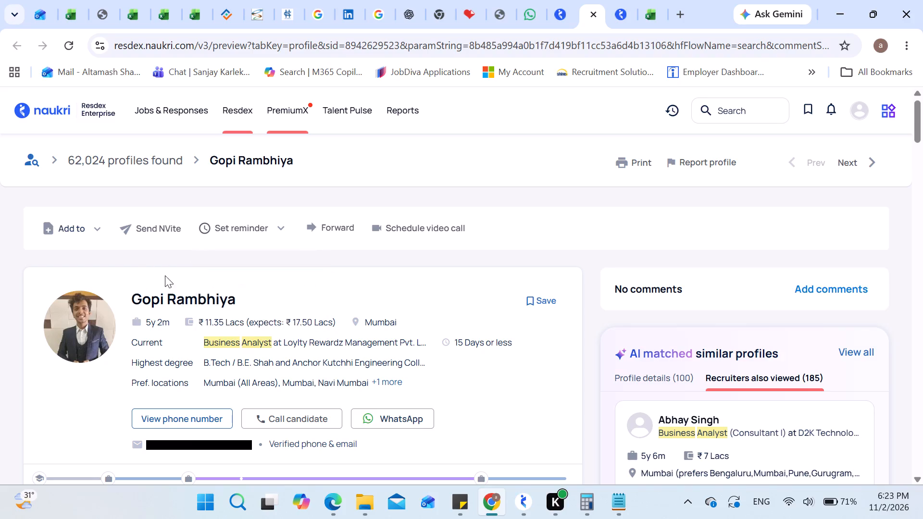
{"action": "left_click", "coordinate": [282, 273]}
{"action": "scroll", "coordinate": [272, 283], "scroll_direction": "down", "scroll_amount": 1}
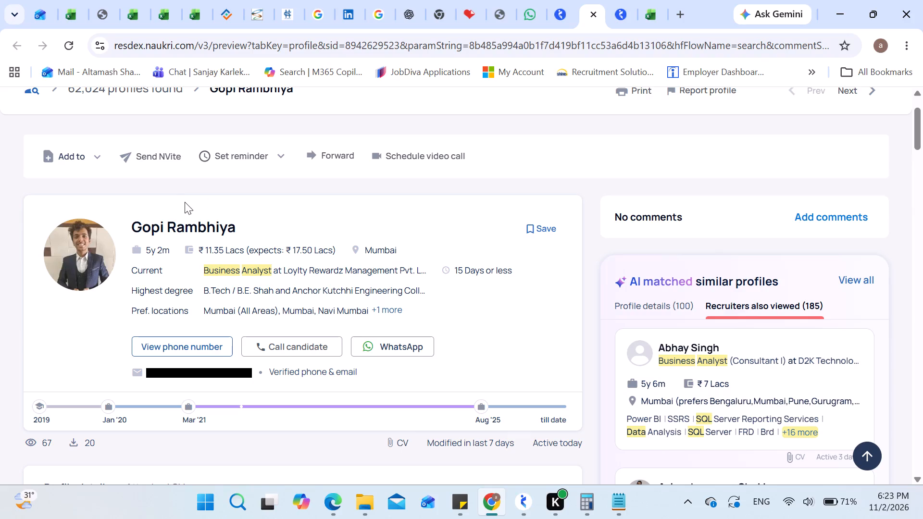
{"action": "scroll", "coordinate": [203, 235], "scroll_direction": "down", "scroll_amount": 5}
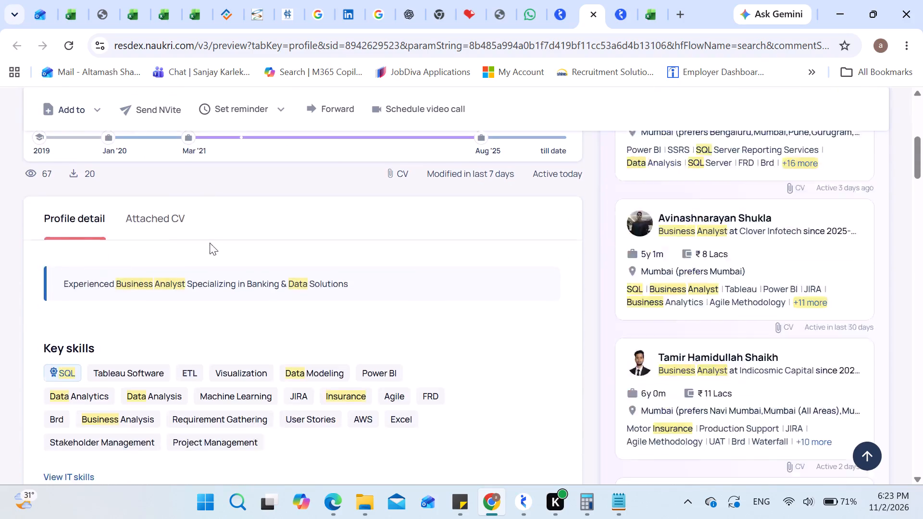
Open the attached CV of the Business Analyst at Loylty Rewardz Management and copy its entire text.
{"action": "scroll", "coordinate": [170, 173], "scroll_direction": "up", "scroll_amount": 2}
{"action": "left_click", "coordinate": [150, 279]}
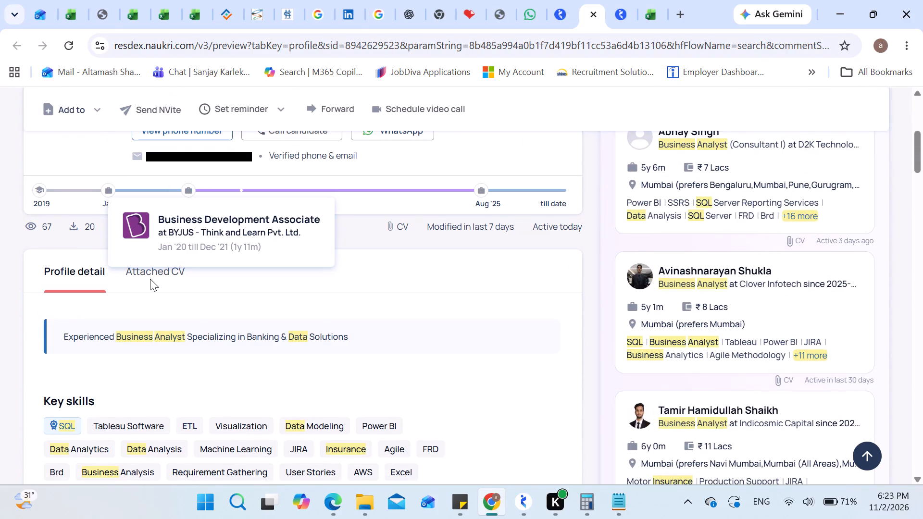
{"action": "left_click", "coordinate": [144, 272]}
{"action": "scroll", "coordinate": [154, 269], "scroll_direction": "down", "scroll_amount": 2}
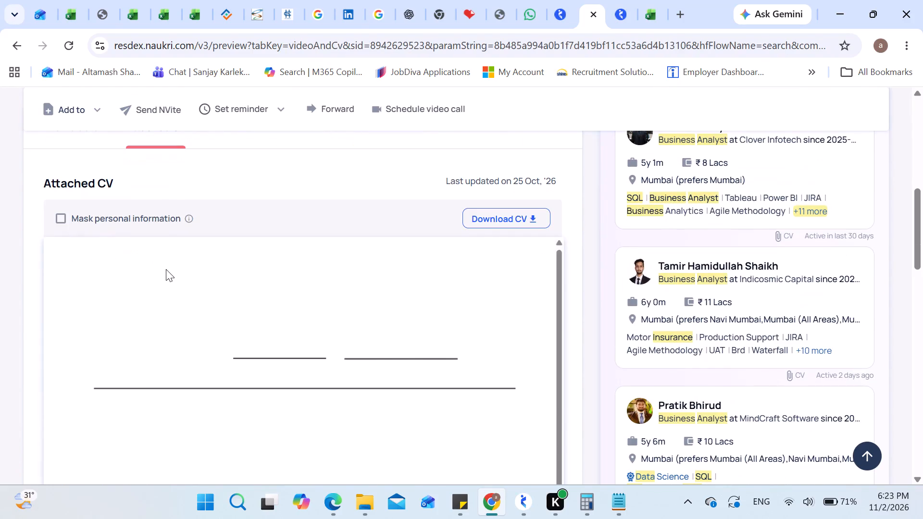
{"action": "left_click", "coordinate": [241, 391]}
{"action": "left_click", "coordinate": [243, 409]}
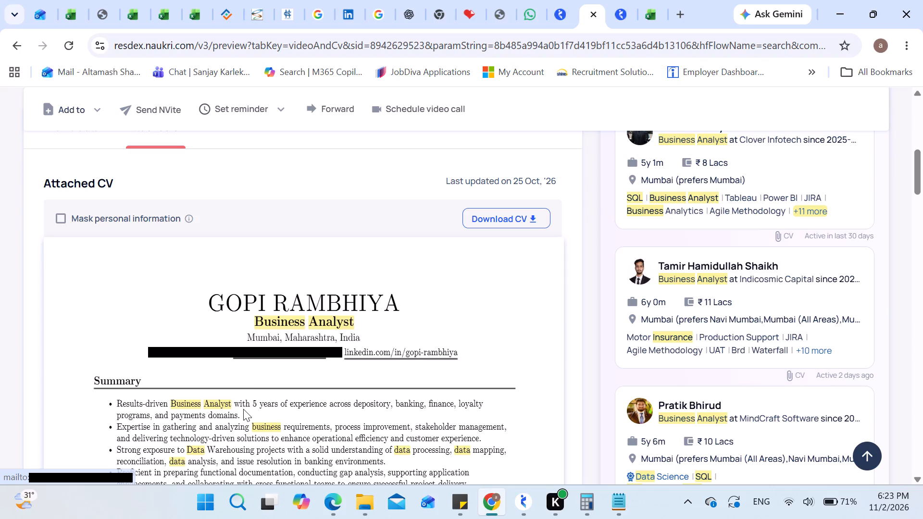
{"action": "left_click", "coordinate": [243, 403]}
{"action": "key", "text": "ctrl+a"}
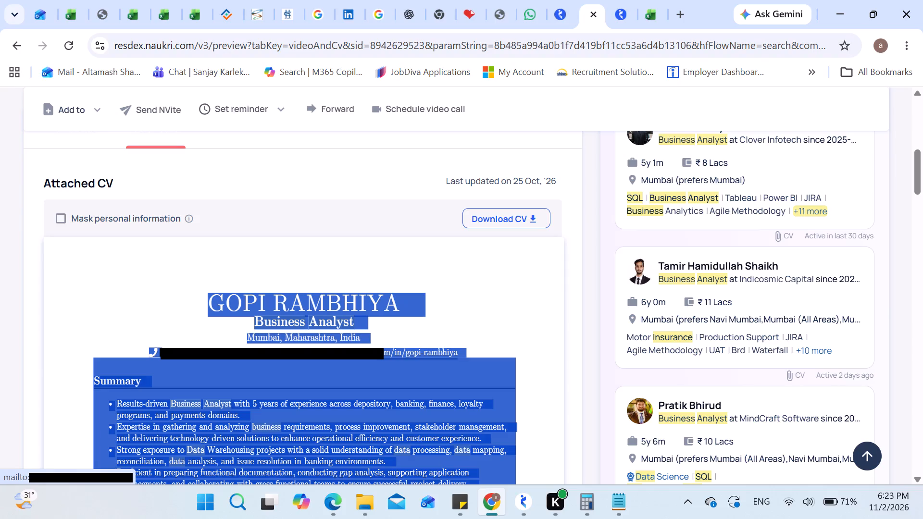
{"action": "key", "text": "ctrl+c"}
{"action": "key", "text": "ctrl+c"}
{"action": "key", "text": "ctrl+c"}
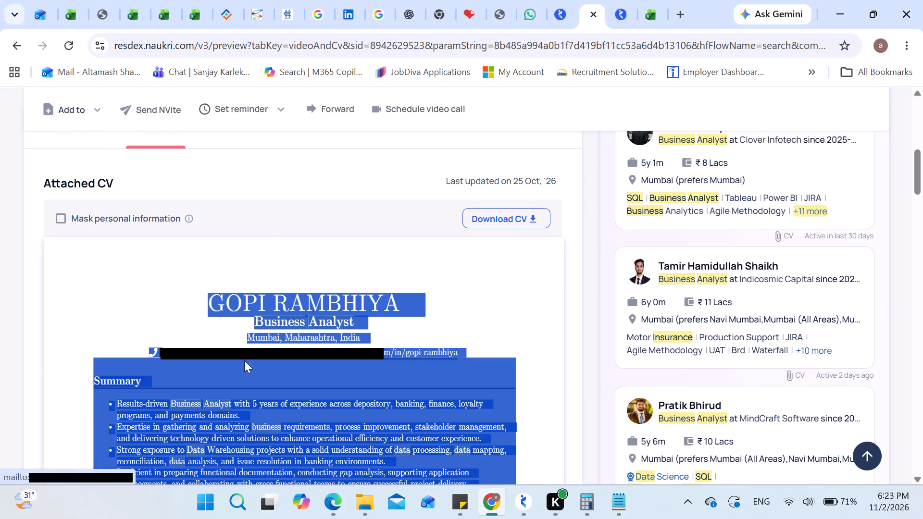
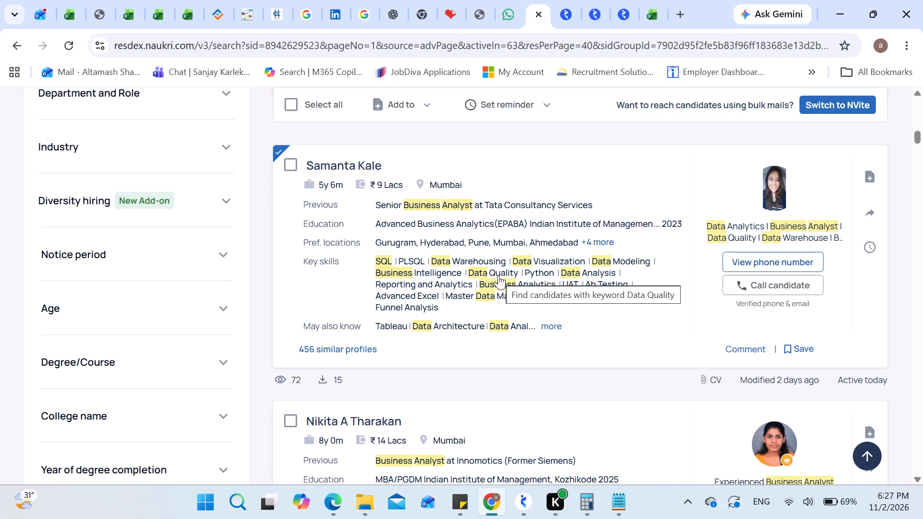
{"action": "scroll", "coordinate": [407, 299], "scroll_direction": "down", "scroll_amount": 1}
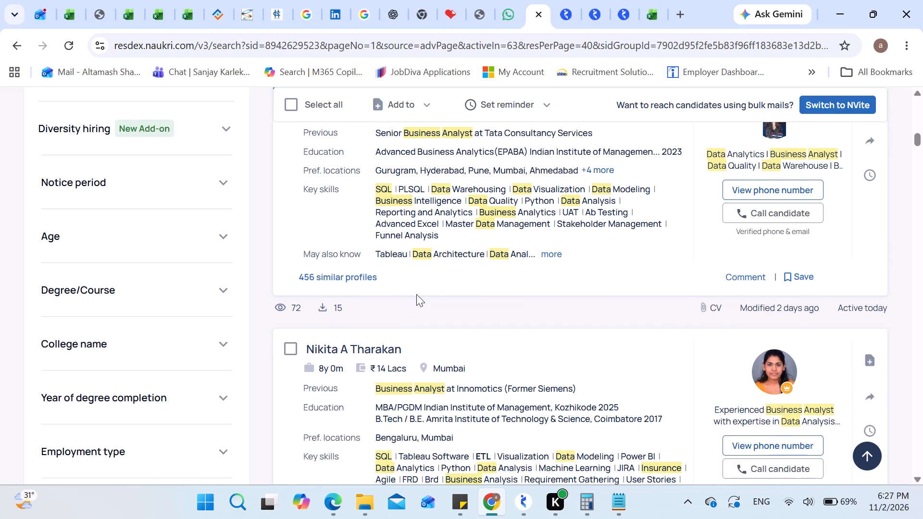
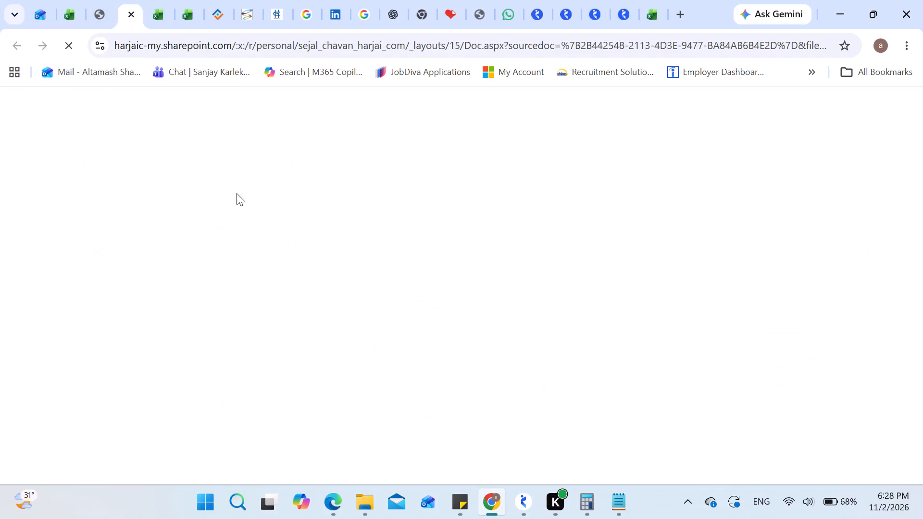
Look through the most recent entries in the DR Update sheet of the Farha Team Interview tracker, including the Kotak Securities submission.
{"action": "scroll", "coordinate": [166, 393], "scroll_direction": "down", "scroll_amount": 2}
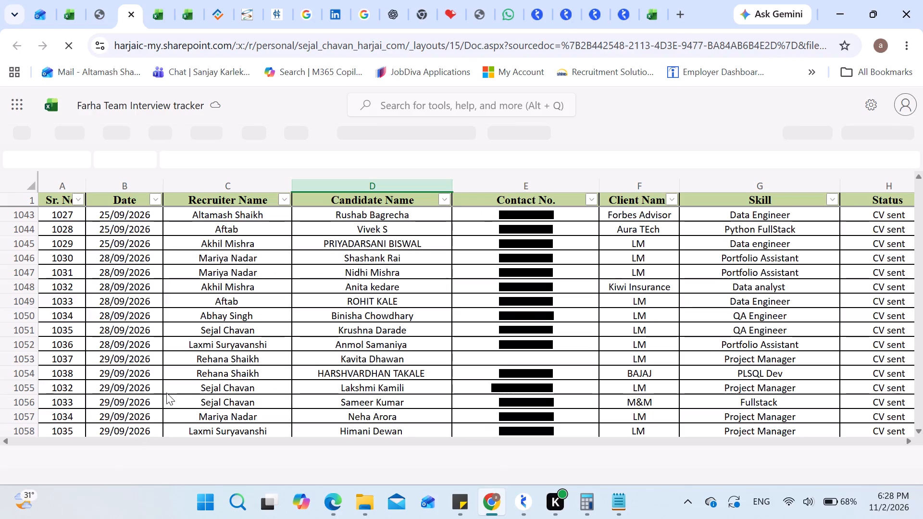
{"action": "left_click", "coordinate": [182, 368]}
{"action": "scroll", "coordinate": [182, 368], "scroll_direction": "down", "scroll_amount": 2}
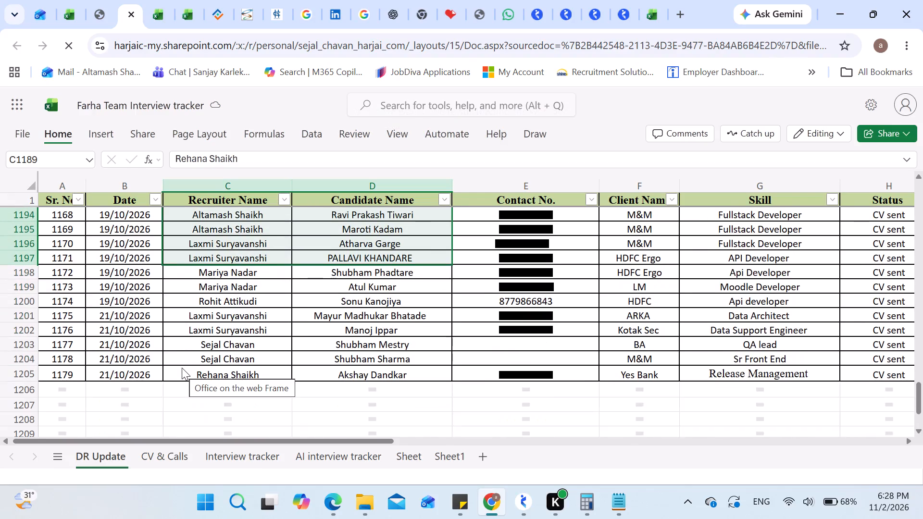
{"action": "scroll", "coordinate": [145, 369], "scroll_direction": "down", "scroll_amount": 10}
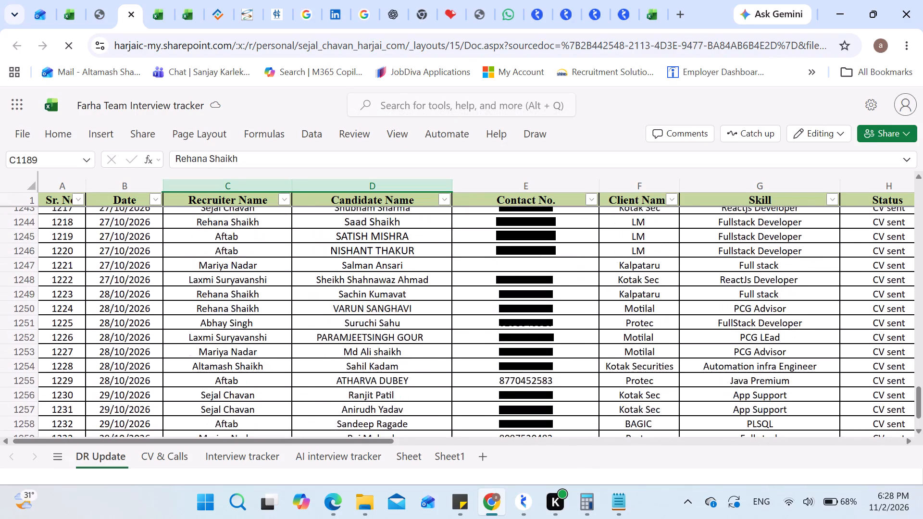
{"action": "scroll", "coordinate": [145, 369], "scroll_direction": "down", "scroll_amount": 4}
{"action": "left_click", "coordinate": [149, 347]}
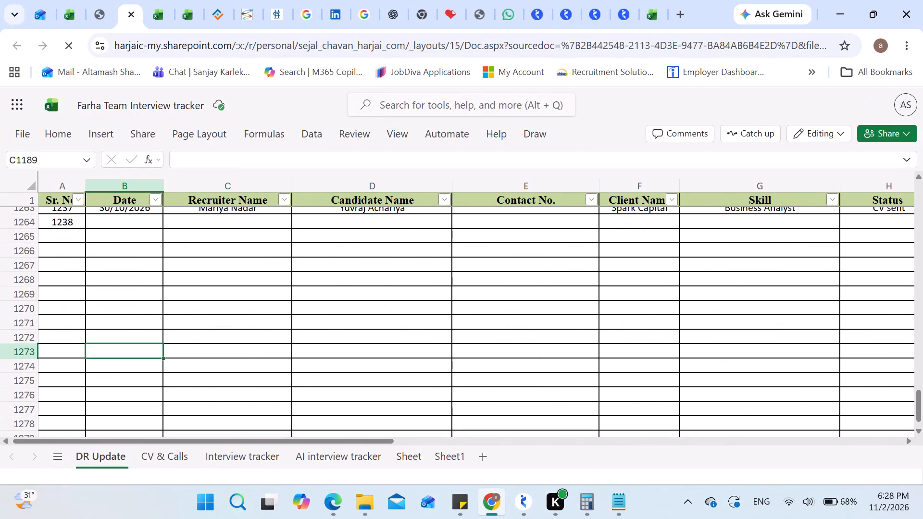
{"action": "scroll", "coordinate": [150, 346], "scroll_direction": "up", "scroll_amount": 2}
{"action": "scroll", "coordinate": [187, 314], "scroll_direction": "up", "scroll_amount": 1}
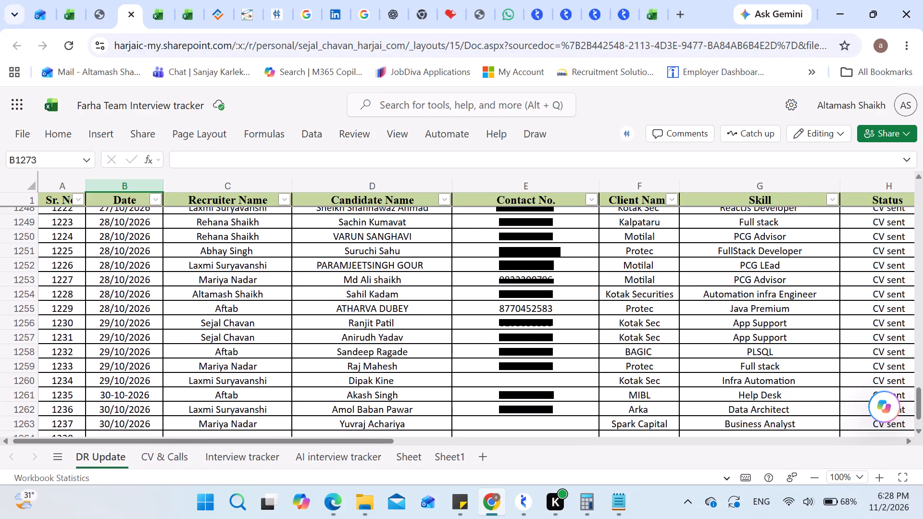
{"action": "scroll", "coordinate": [203, 310], "scroll_direction": "down", "scroll_amount": 1}
{"action": "scroll", "coordinate": [203, 310], "scroll_direction": "up", "scroll_amount": 1}
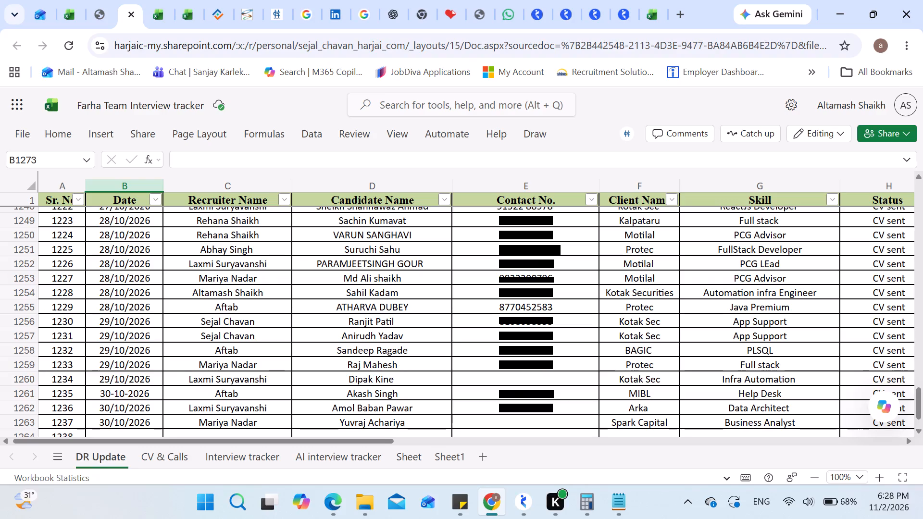
{"action": "scroll", "coordinate": [173, 343], "scroll_direction": "down", "scroll_amount": 1}
{"action": "scroll", "coordinate": [173, 343], "scroll_direction": "up", "scroll_amount": 1}
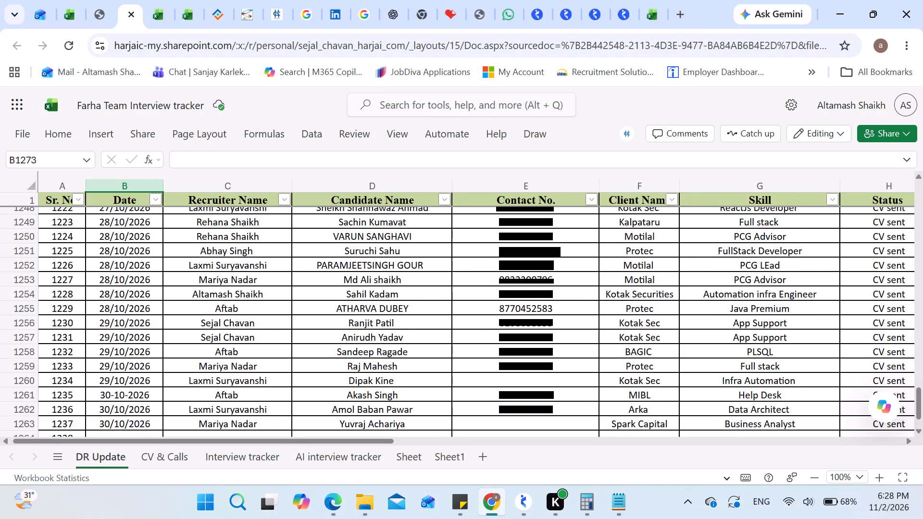
{"action": "left_click", "coordinate": [292, 293]}
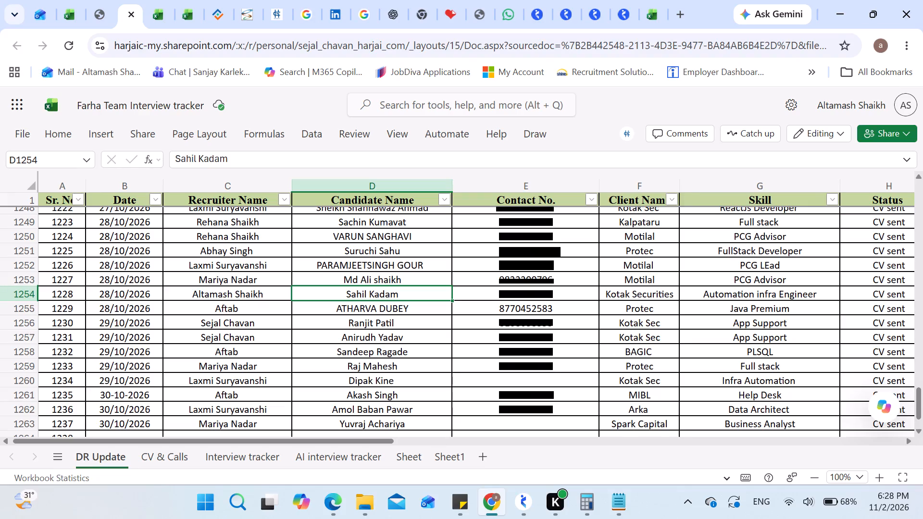
{"action": "scroll", "coordinate": [193, 355], "scroll_direction": "down", "scroll_amount": 1}
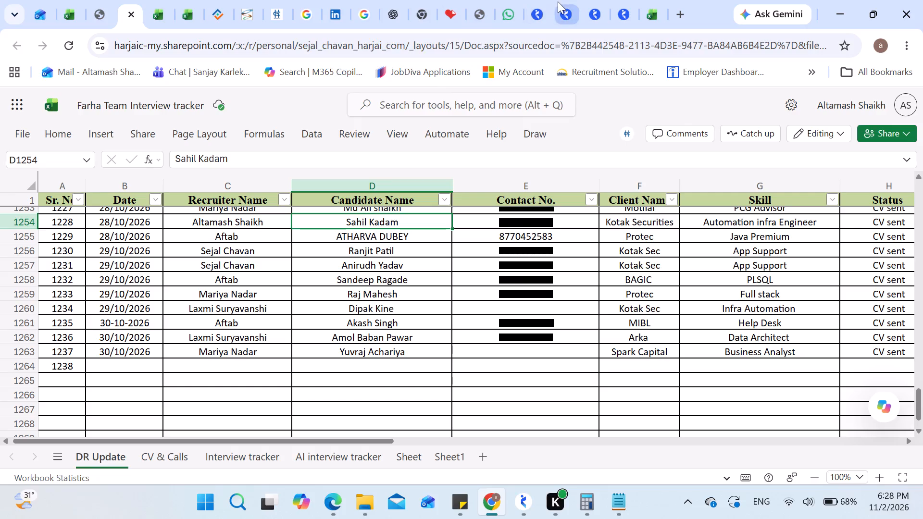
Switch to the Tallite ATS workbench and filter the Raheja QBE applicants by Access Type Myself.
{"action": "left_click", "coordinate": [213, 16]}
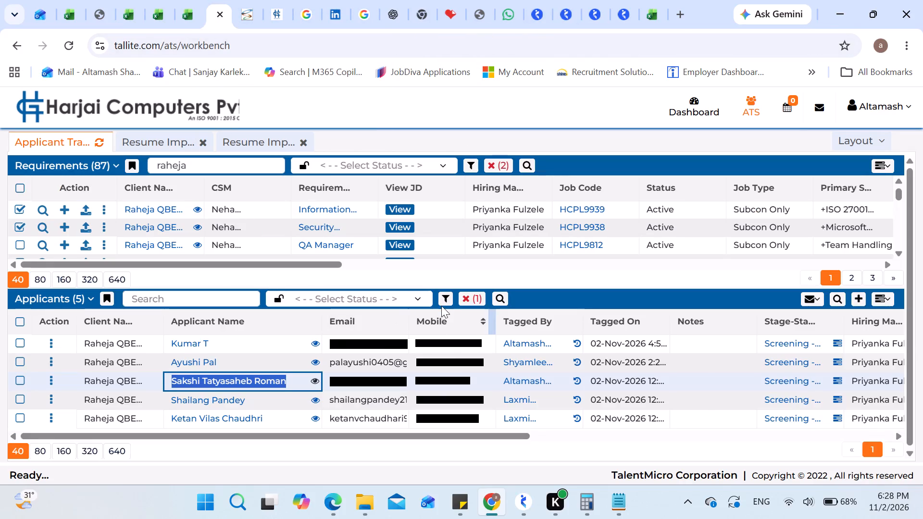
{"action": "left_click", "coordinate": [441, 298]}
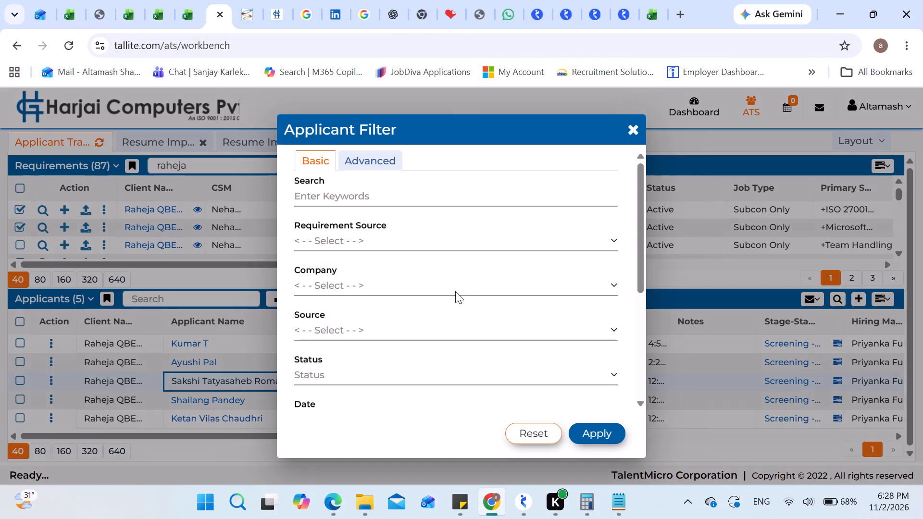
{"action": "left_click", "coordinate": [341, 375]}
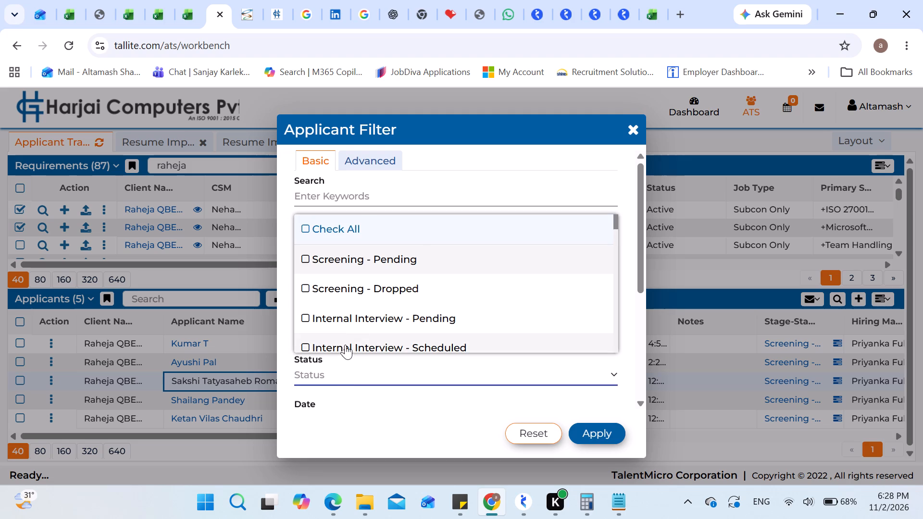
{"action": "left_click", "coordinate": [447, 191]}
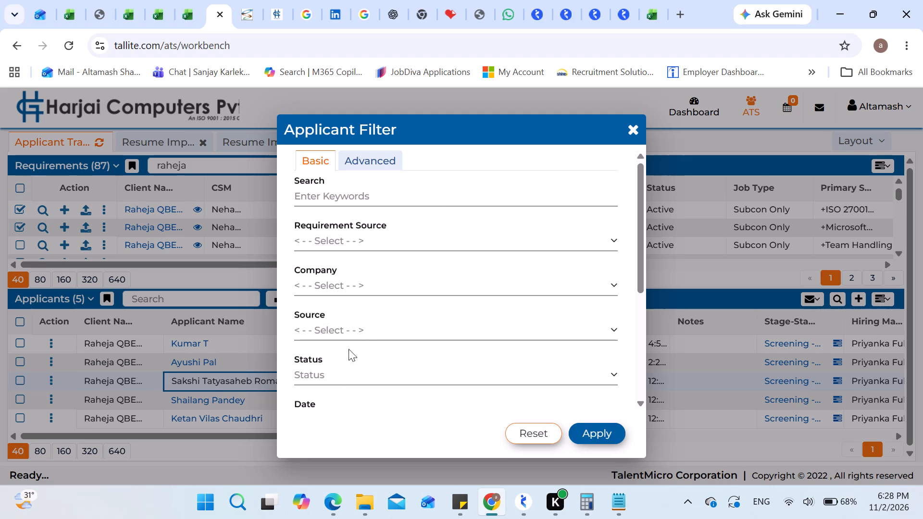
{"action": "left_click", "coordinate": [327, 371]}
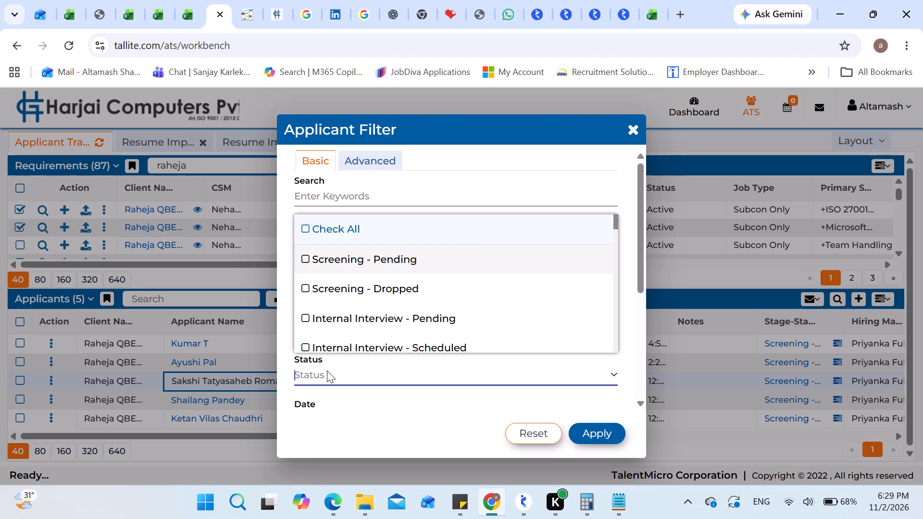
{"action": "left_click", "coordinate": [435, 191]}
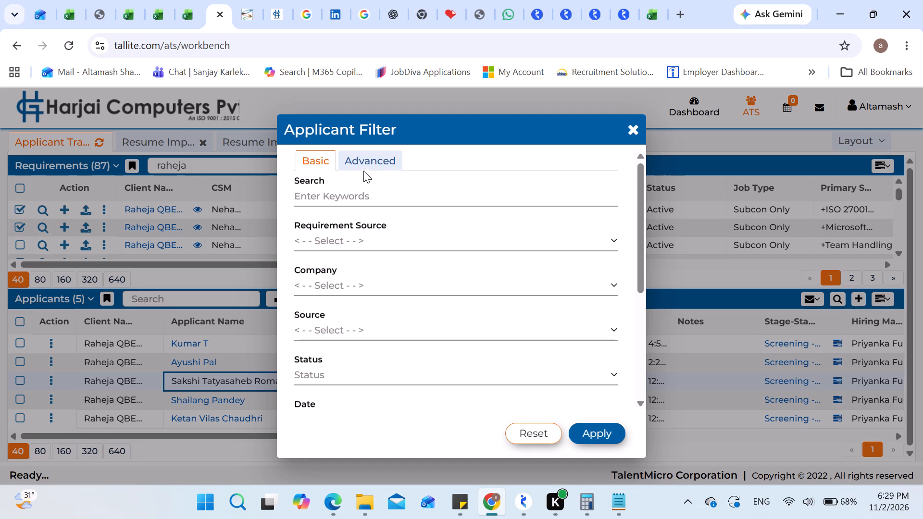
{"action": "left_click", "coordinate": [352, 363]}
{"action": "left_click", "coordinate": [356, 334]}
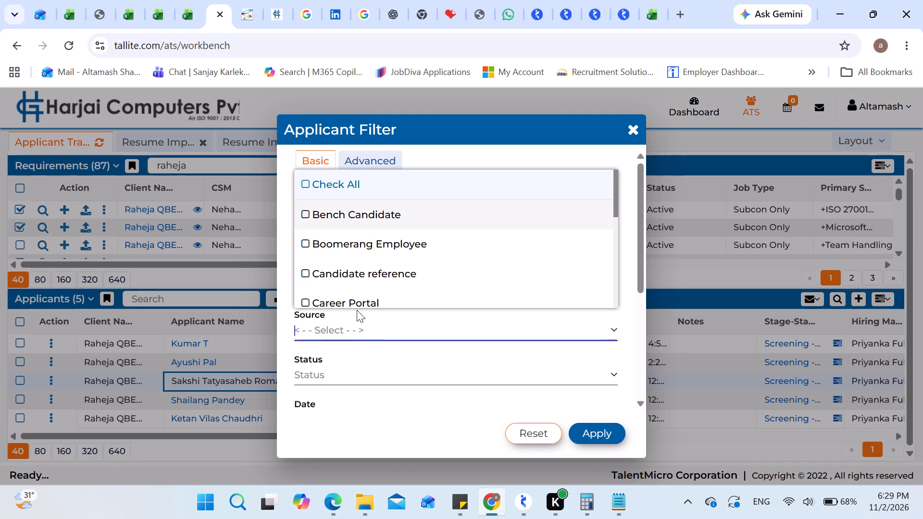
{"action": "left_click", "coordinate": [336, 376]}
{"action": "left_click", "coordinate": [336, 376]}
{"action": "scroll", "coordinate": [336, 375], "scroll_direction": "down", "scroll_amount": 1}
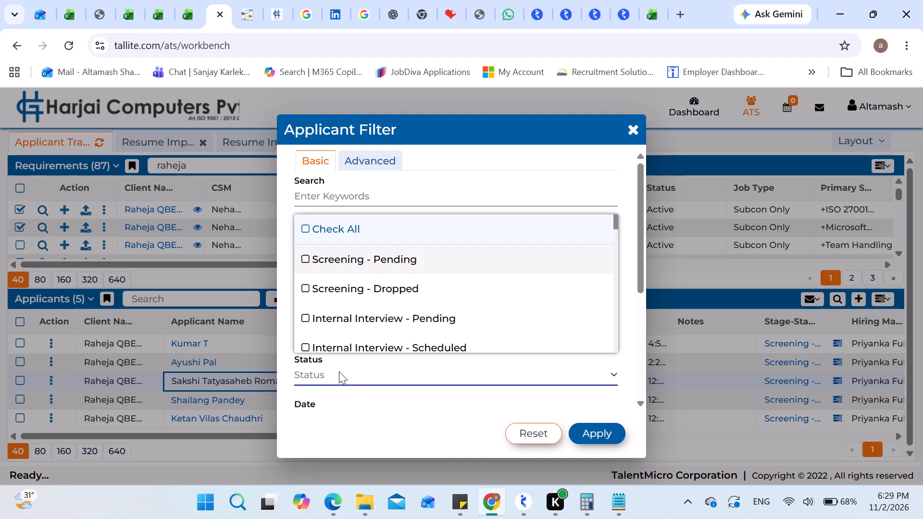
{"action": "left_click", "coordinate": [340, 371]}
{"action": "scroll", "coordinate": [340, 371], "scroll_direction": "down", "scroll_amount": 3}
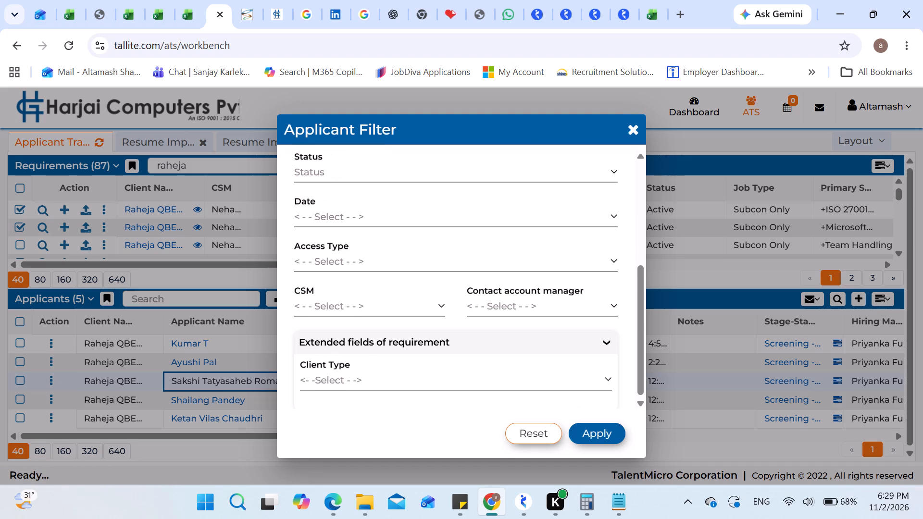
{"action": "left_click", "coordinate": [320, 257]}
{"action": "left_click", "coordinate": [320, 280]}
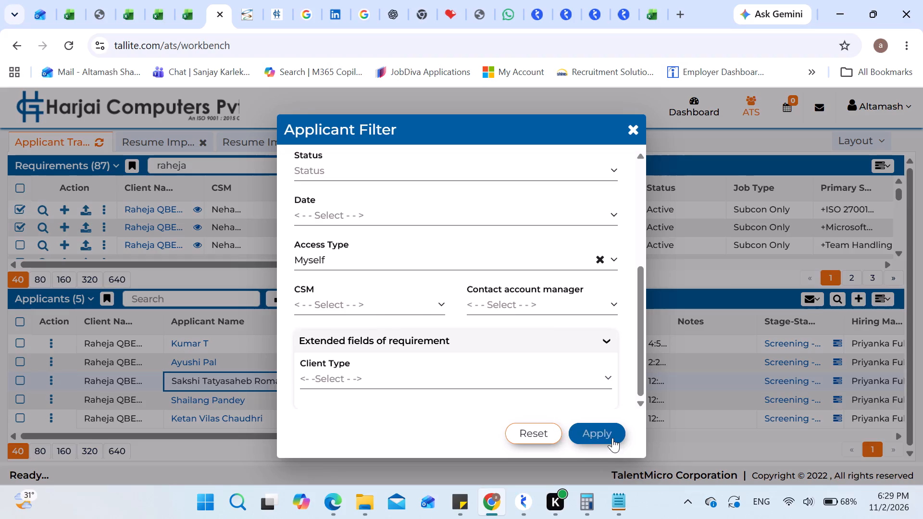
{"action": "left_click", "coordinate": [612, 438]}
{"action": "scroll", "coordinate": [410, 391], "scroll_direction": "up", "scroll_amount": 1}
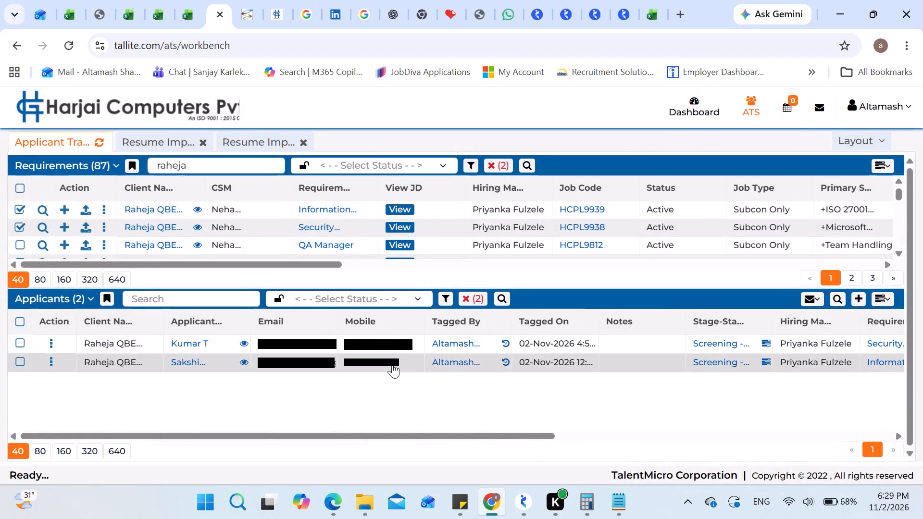
Clear the Myself filter and look through all applicants tagged to the two selected Raheja QBE requirements.
{"action": "left_click", "coordinate": [462, 297]}
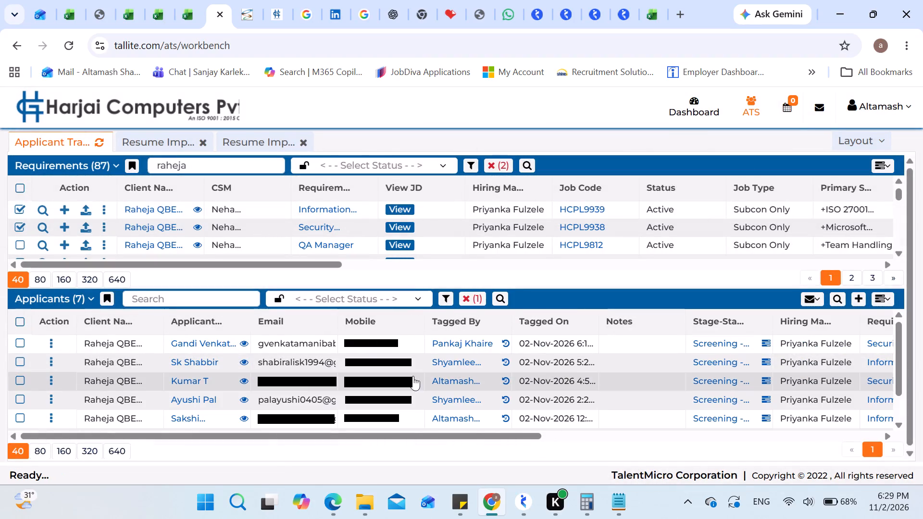
{"action": "scroll", "coordinate": [417, 364], "scroll_direction": "up", "scroll_amount": 2}
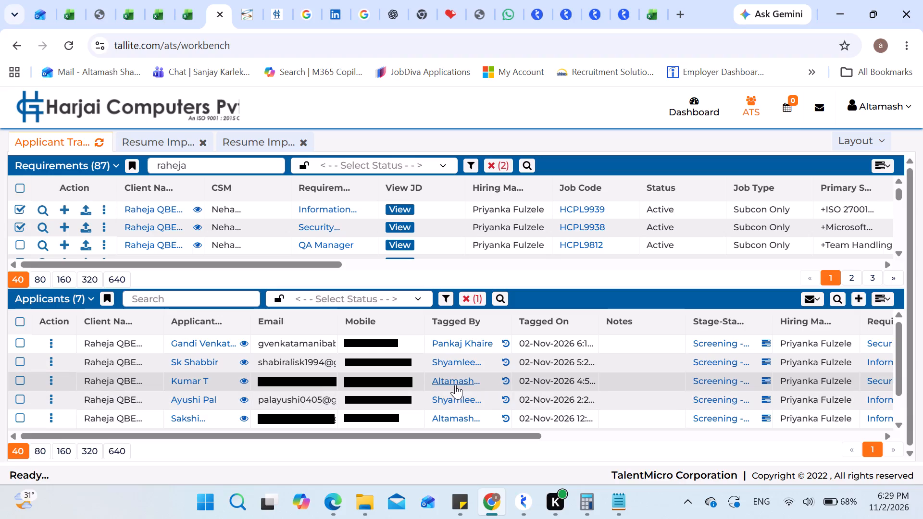
{"action": "scroll", "coordinate": [453, 384], "scroll_direction": "down", "scroll_amount": 1}
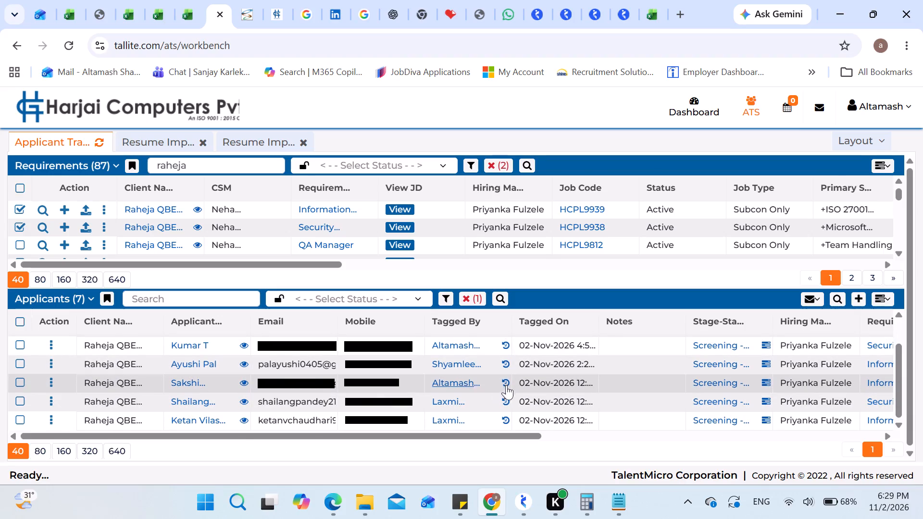
{"action": "scroll", "coordinate": [575, 391], "scroll_direction": "up", "scroll_amount": 3}
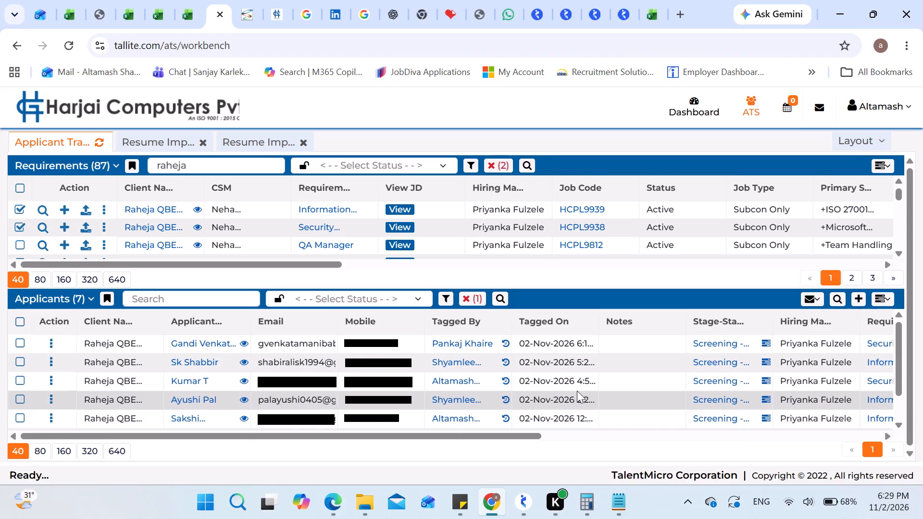
{"action": "scroll", "coordinate": [577, 391], "scroll_direction": "up", "scroll_amount": 2}
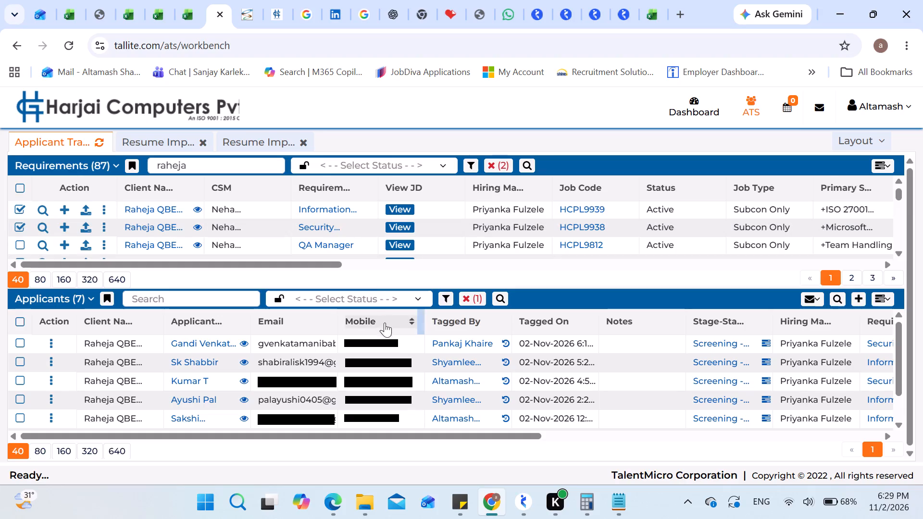
Clear the raheja requirement search with its selected requirements and the remaining applicant filter.
{"action": "left_click", "coordinate": [493, 165]}
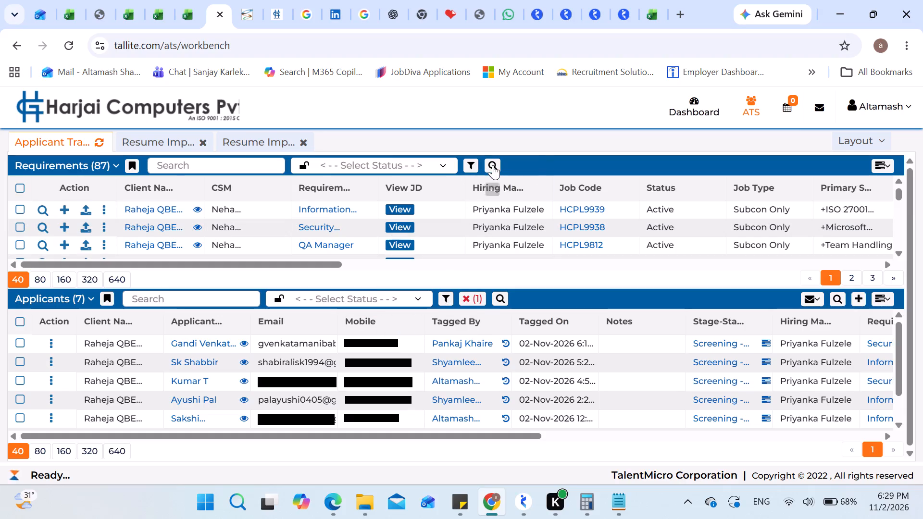
{"action": "left_click", "coordinate": [474, 301]}
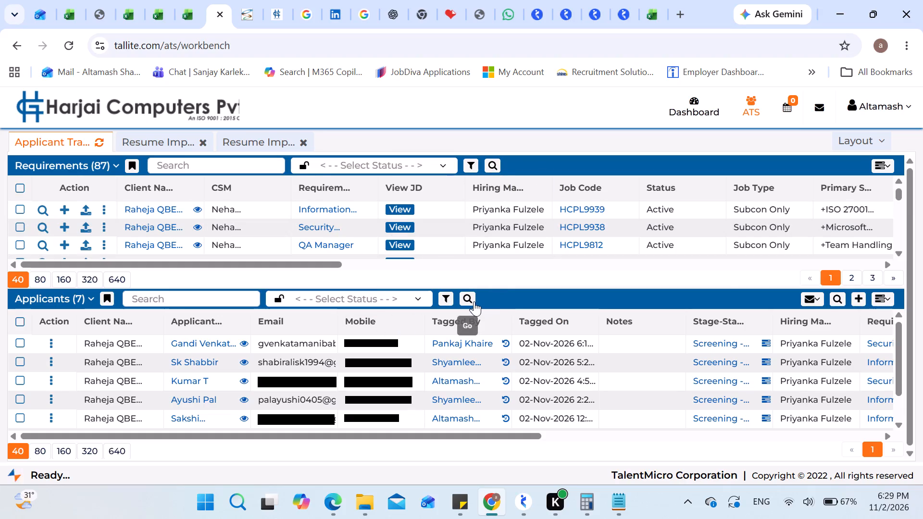
Filter the applicants across all requirements by Access Type Myself.
{"action": "left_click", "coordinate": [443, 302]}
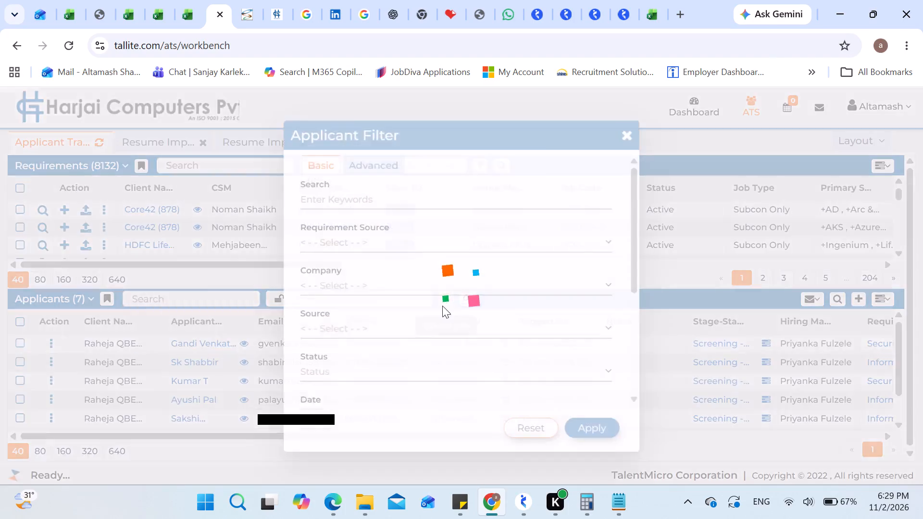
{"action": "scroll", "coordinate": [358, 303], "scroll_direction": "down", "scroll_amount": 2}
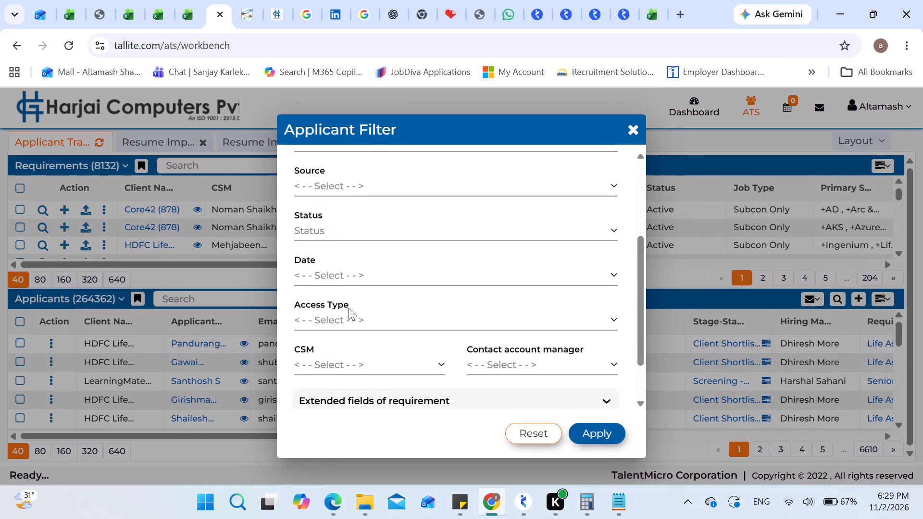
{"action": "left_click", "coordinate": [328, 321]}
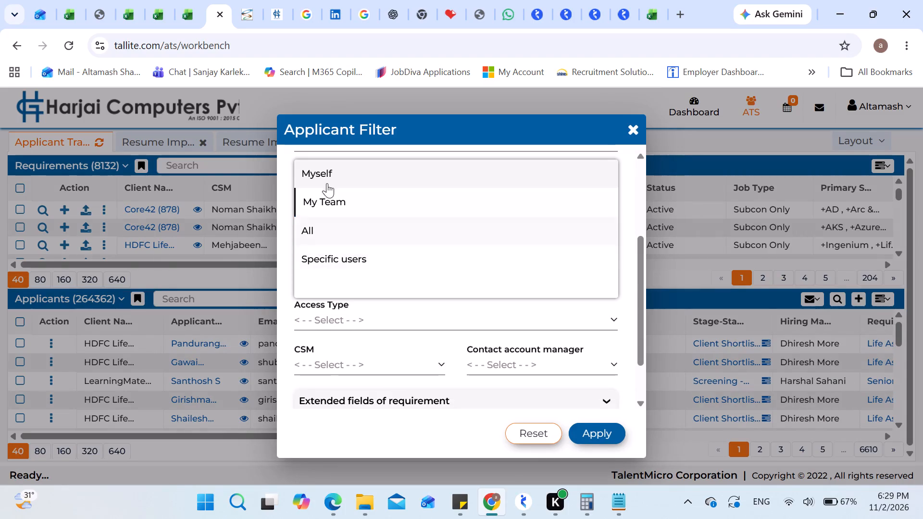
{"action": "left_click", "coordinate": [324, 176]}
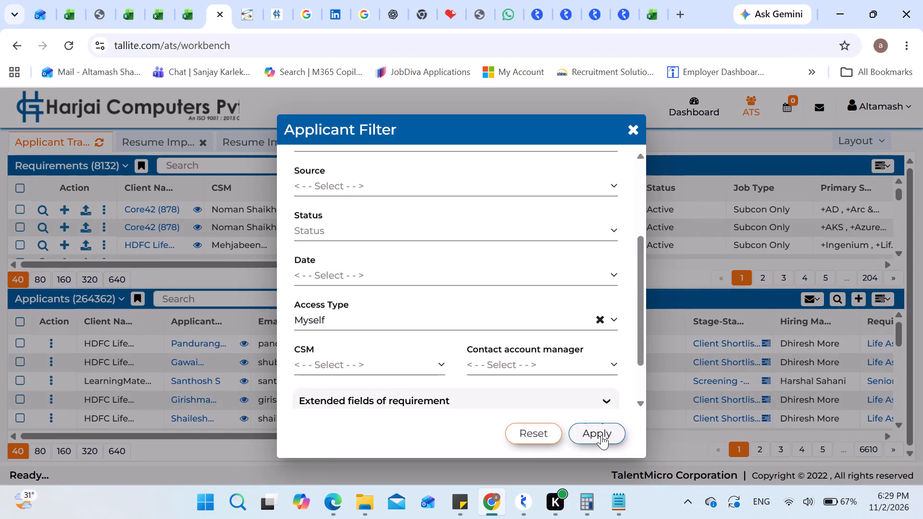
{"action": "left_click", "coordinate": [601, 435]}
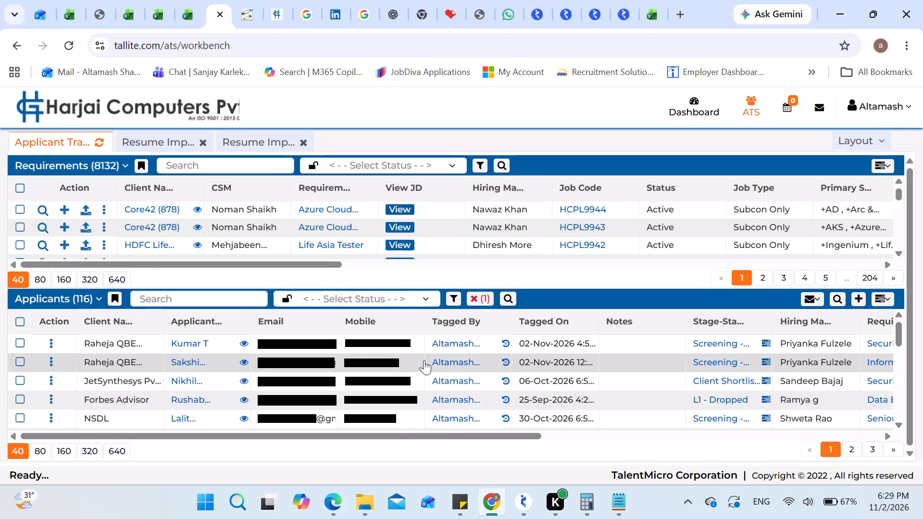
Examine the clients, tagging dates and stage statuses of the self-tagged applicants.
{"action": "scroll", "coordinate": [424, 360], "scroll_direction": "up", "scroll_amount": 1}
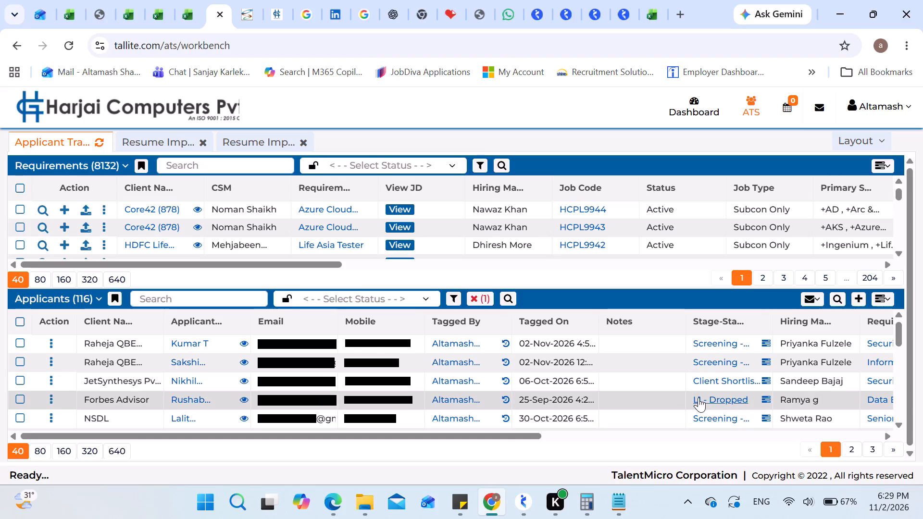
{"action": "scroll", "coordinate": [704, 386], "scroll_direction": "down", "scroll_amount": 1}
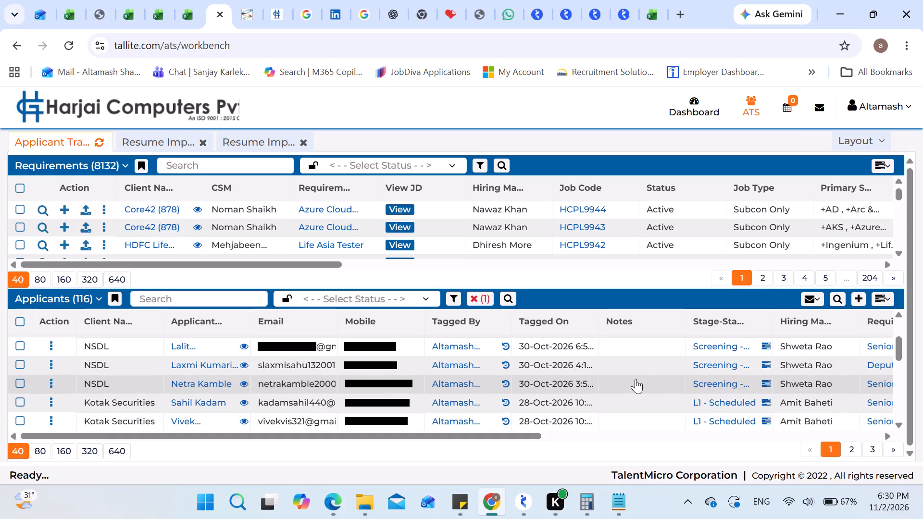
{"action": "scroll", "coordinate": [641, 375], "scroll_direction": "up", "scroll_amount": 5}
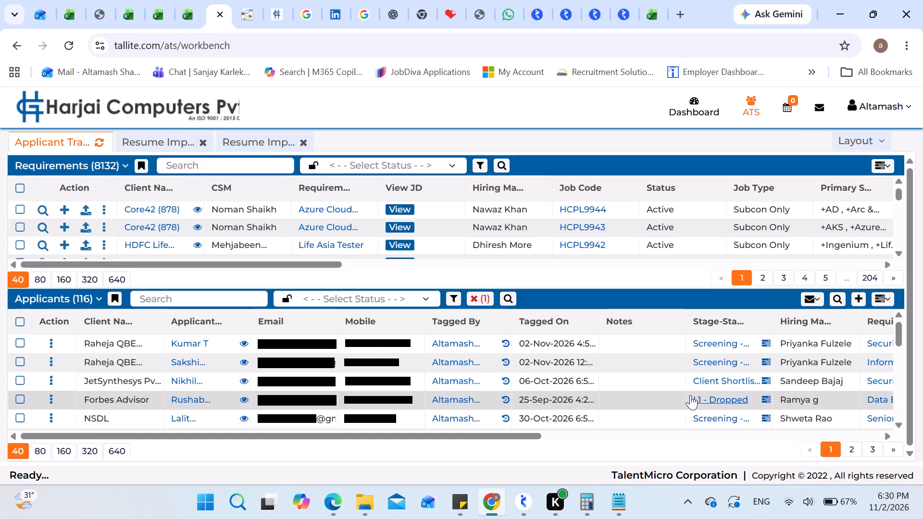
{"action": "scroll", "coordinate": [690, 395], "scroll_direction": "down", "scroll_amount": 1}
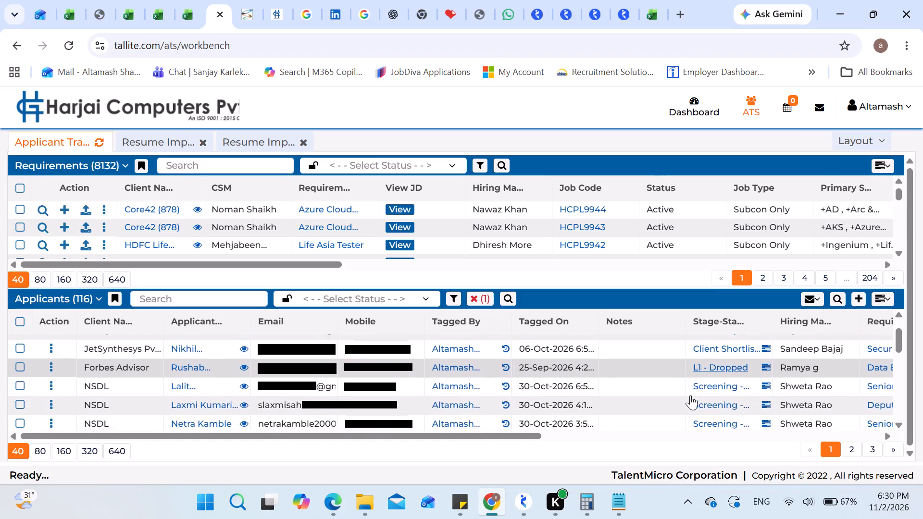
Review the stage statuses and tagging dates of the self-tagged applicants for NSDL, Kotak Securities and JetSynthesys.
{"action": "scroll", "coordinate": [690, 395], "scroll_direction": "down", "scroll_amount": 1}
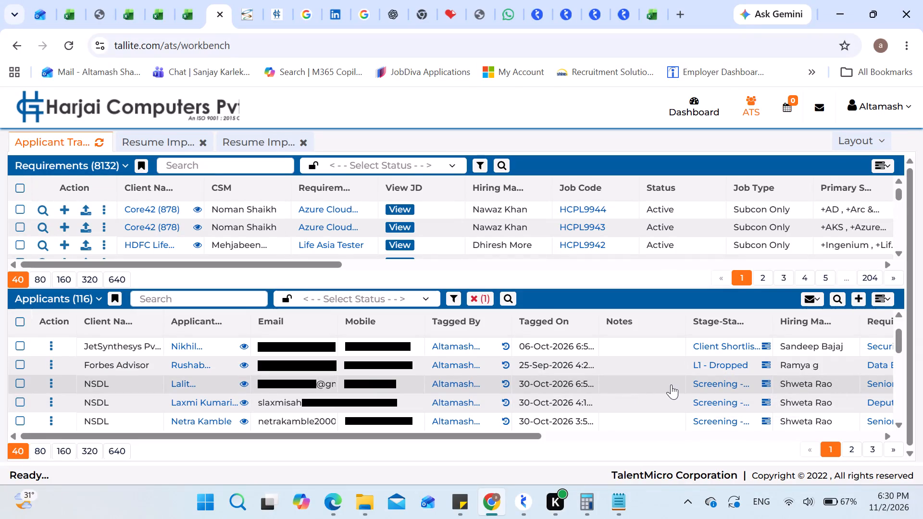
{"action": "scroll", "coordinate": [654, 402], "scroll_direction": "down", "scroll_amount": 1}
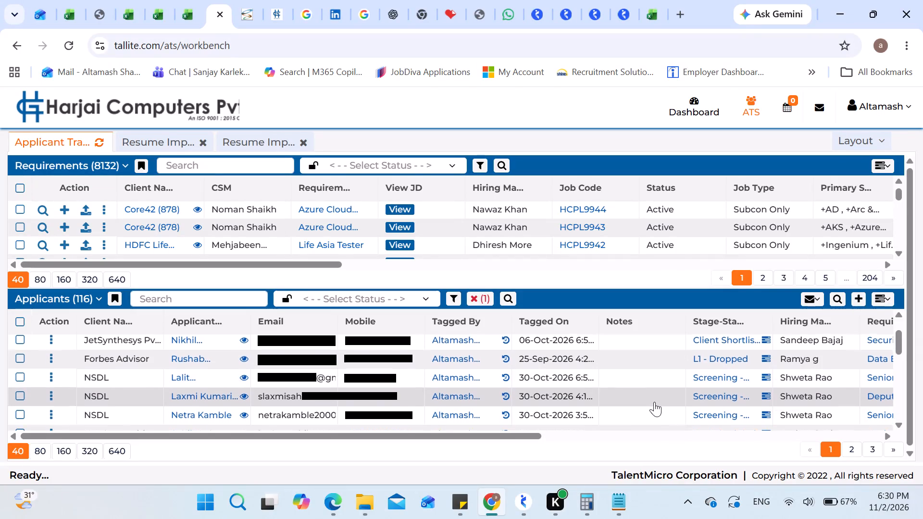
{"action": "scroll", "coordinate": [654, 402], "scroll_direction": "down", "scroll_amount": 1}
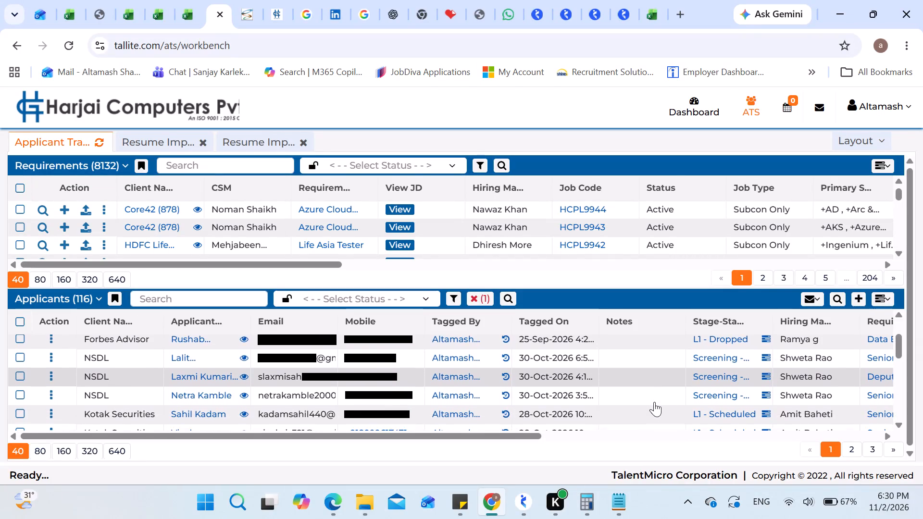
{"action": "scroll", "coordinate": [654, 402], "scroll_direction": "down", "scroll_amount": 1}
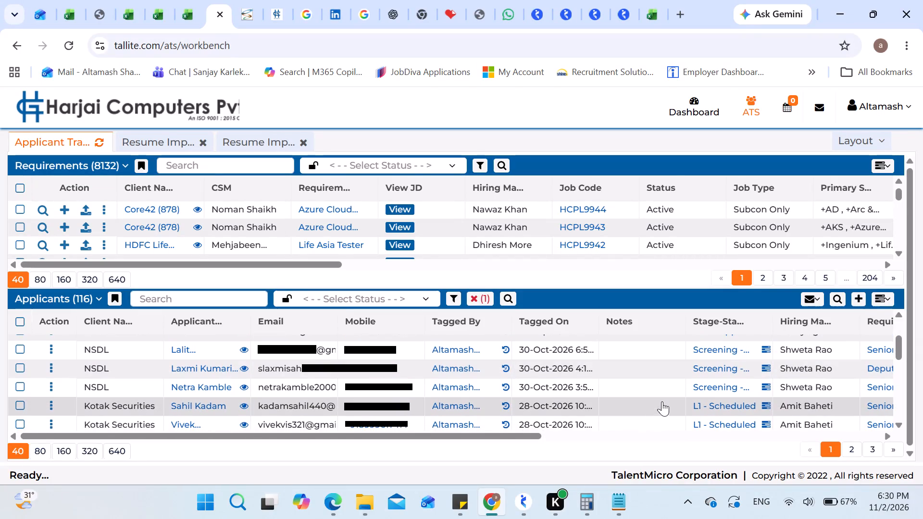
{"action": "scroll", "coordinate": [709, 408], "scroll_direction": "down", "scroll_amount": 1}
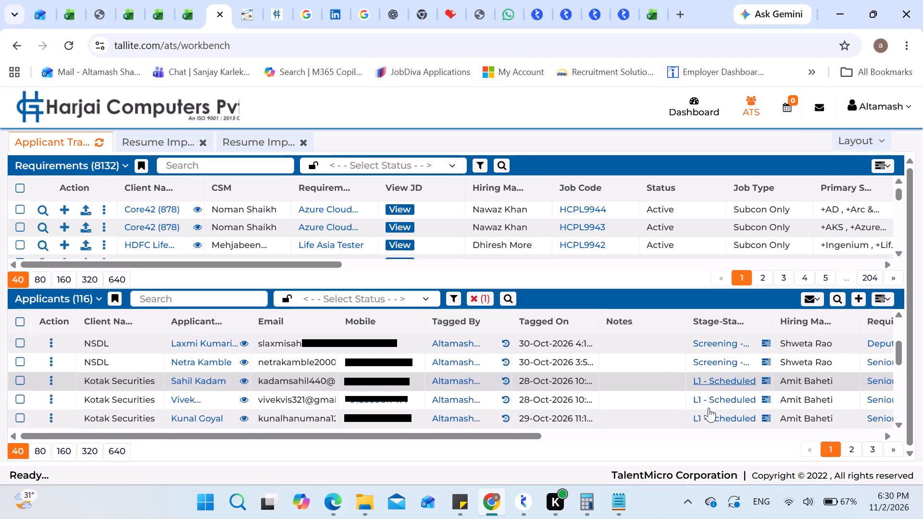
{"action": "scroll", "coordinate": [709, 408], "scroll_direction": "down", "scroll_amount": 2}
{"action": "scroll", "coordinate": [723, 395], "scroll_direction": "up", "scroll_amount": 1}
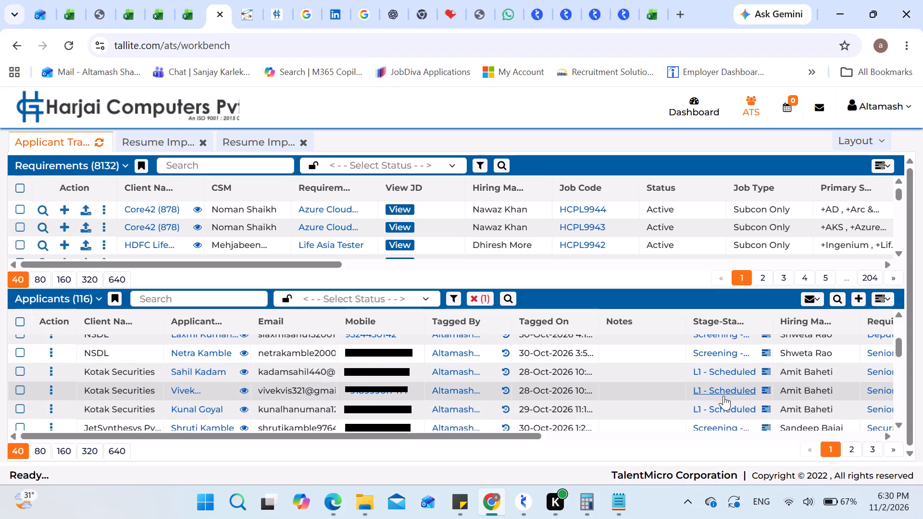
{"action": "scroll", "coordinate": [723, 395], "scroll_direction": "up", "scroll_amount": 2}
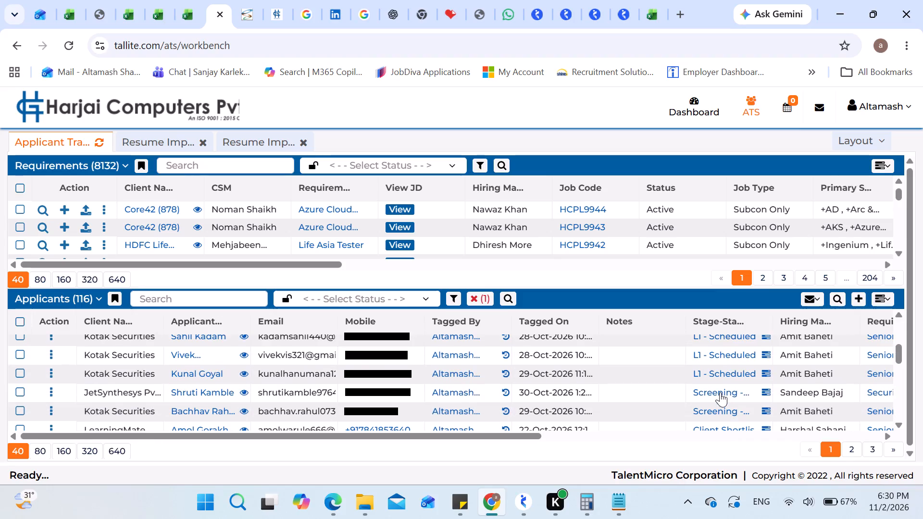
{"action": "scroll", "coordinate": [720, 392], "scroll_direction": "up", "scroll_amount": 2}
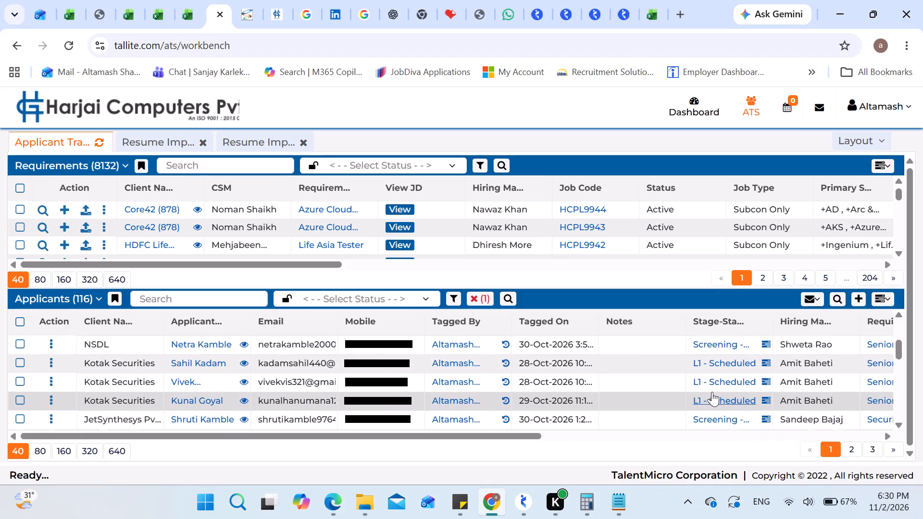
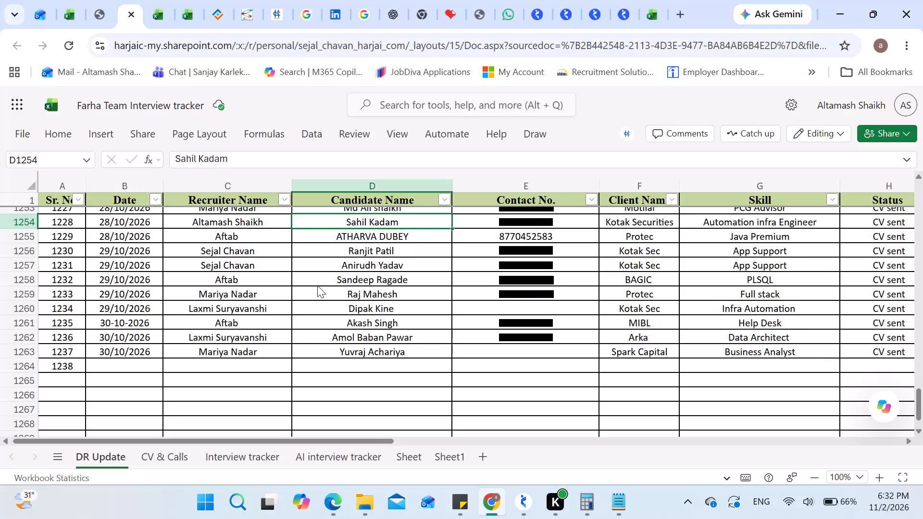
Look back through the late-October entries in the DR Update sheet, checking recruiters, candidates, clients, skills and statuses.
{"action": "left_click", "coordinate": [317, 285]}
{"action": "scroll", "coordinate": [317, 285], "scroll_direction": "up", "scroll_amount": 2}
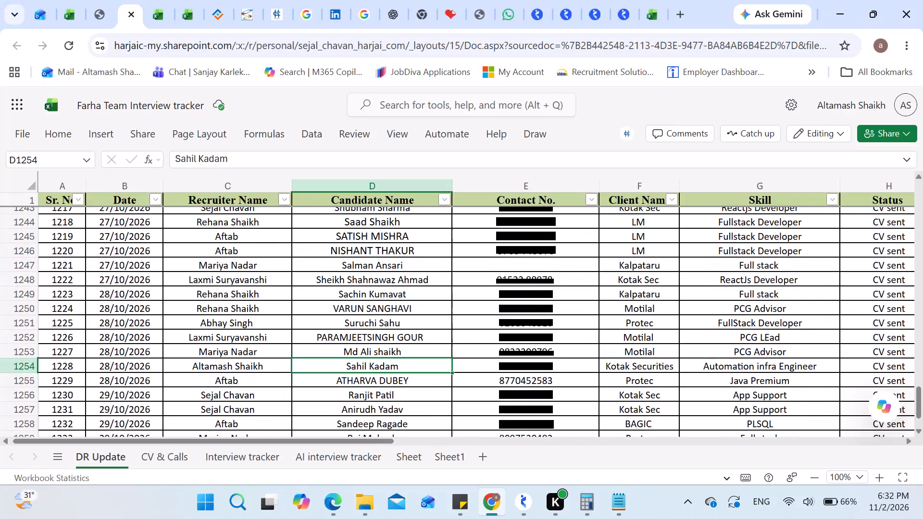
{"action": "scroll", "coordinate": [312, 304], "scroll_direction": "up", "scroll_amount": 1}
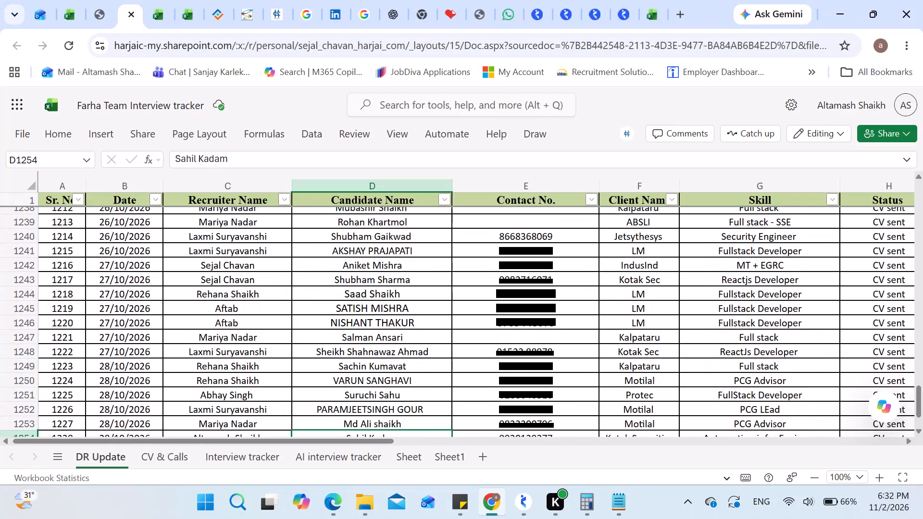
{"action": "scroll", "coordinate": [312, 304], "scroll_direction": "up", "scroll_amount": 1}
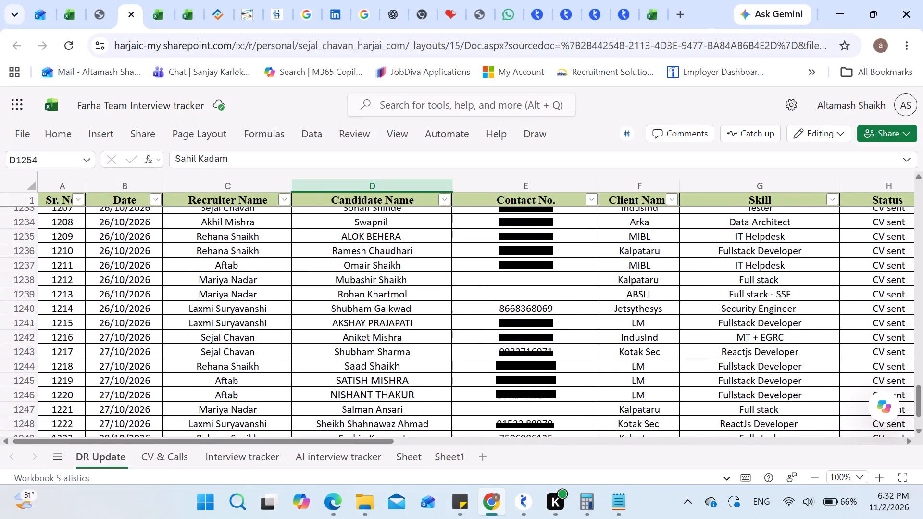
{"action": "scroll", "coordinate": [312, 304], "scroll_direction": "up", "scroll_amount": 2}
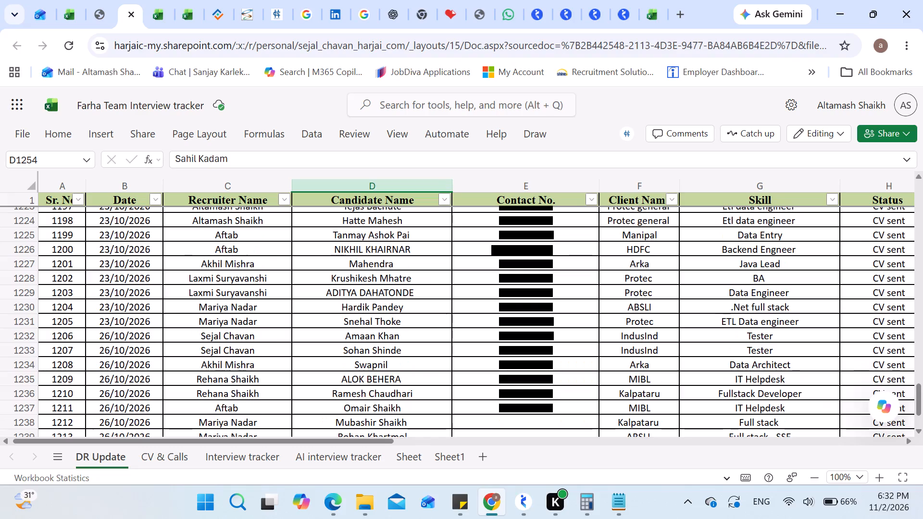
{"action": "scroll", "coordinate": [312, 304], "scroll_direction": "up", "scroll_amount": 1}
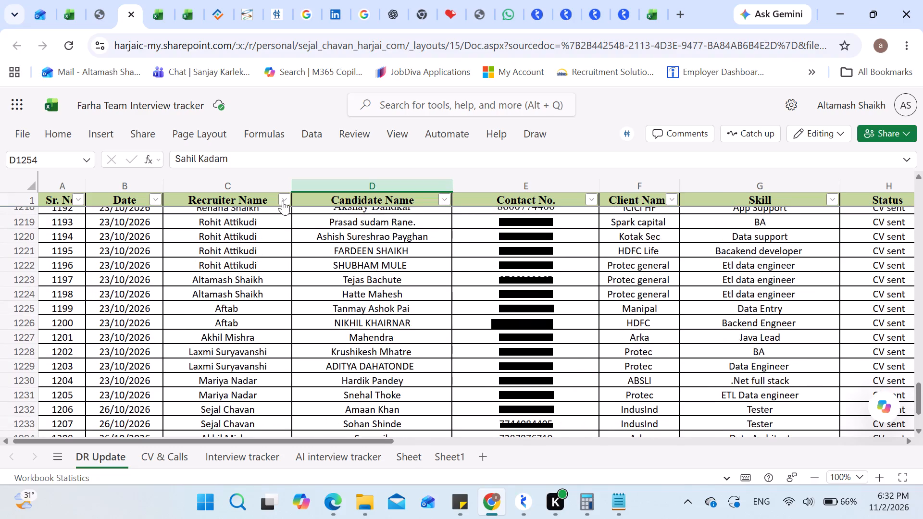
Filter the DR Update sheet's Recruiter Name column to show only the signed-in recruiter's own entries.
{"action": "left_click", "coordinate": [287, 201]}
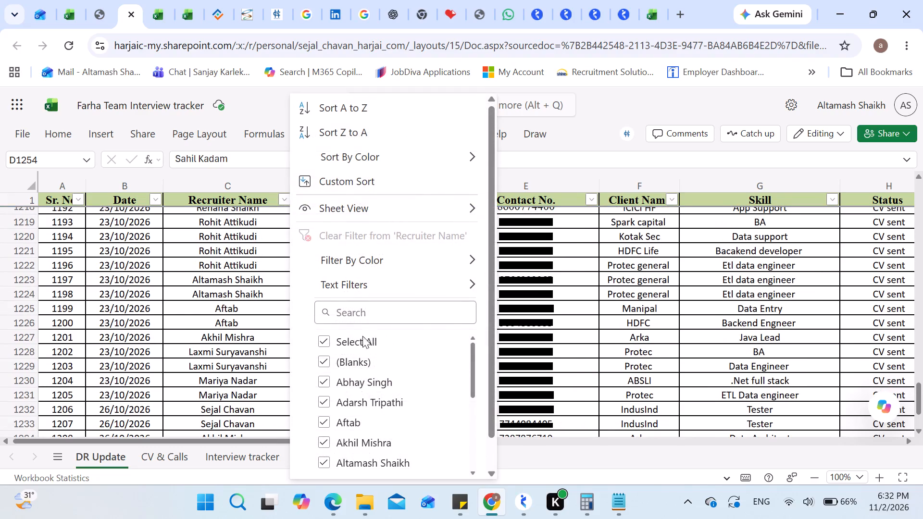
{"action": "left_click", "coordinate": [321, 342]}
{"action": "left_click", "coordinate": [360, 309]}
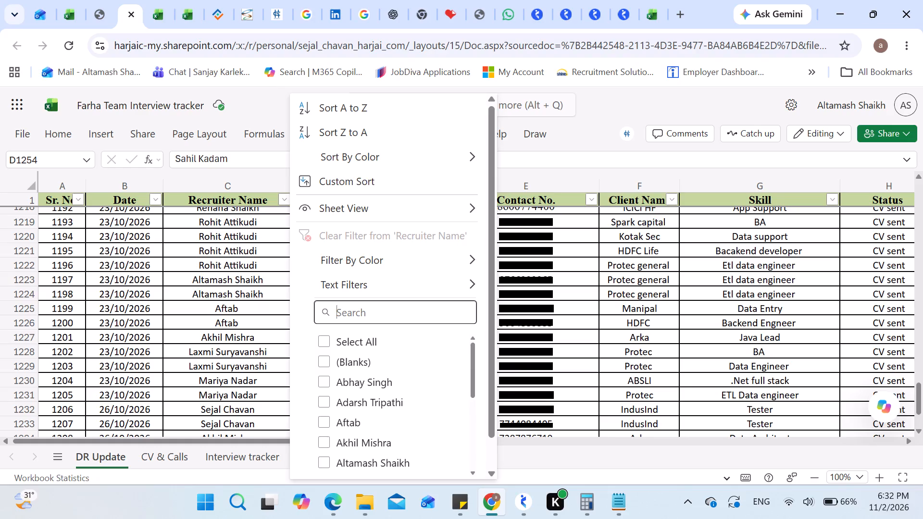
{"action": "left_click", "coordinate": [321, 463]}
{"action": "scroll", "coordinate": [461, 306], "scroll_direction": "down", "scroll_amount": 2}
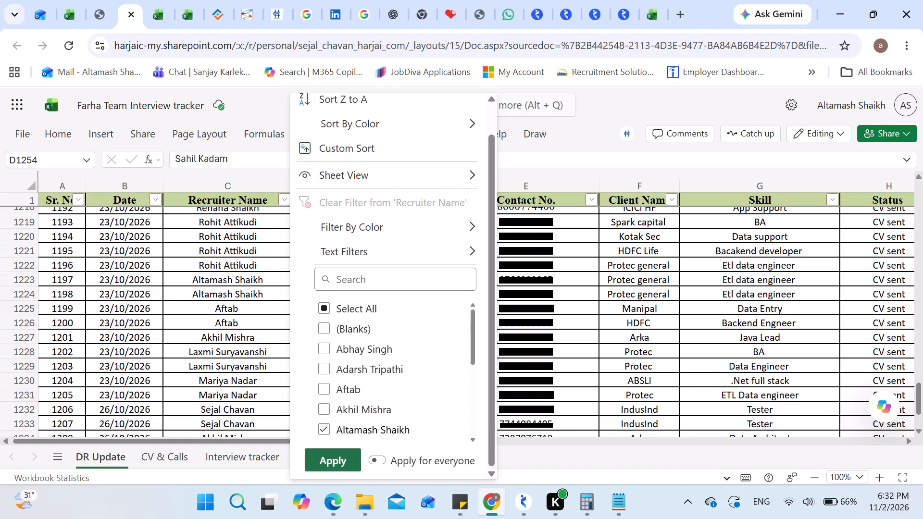
{"action": "left_click", "coordinate": [337, 457]}
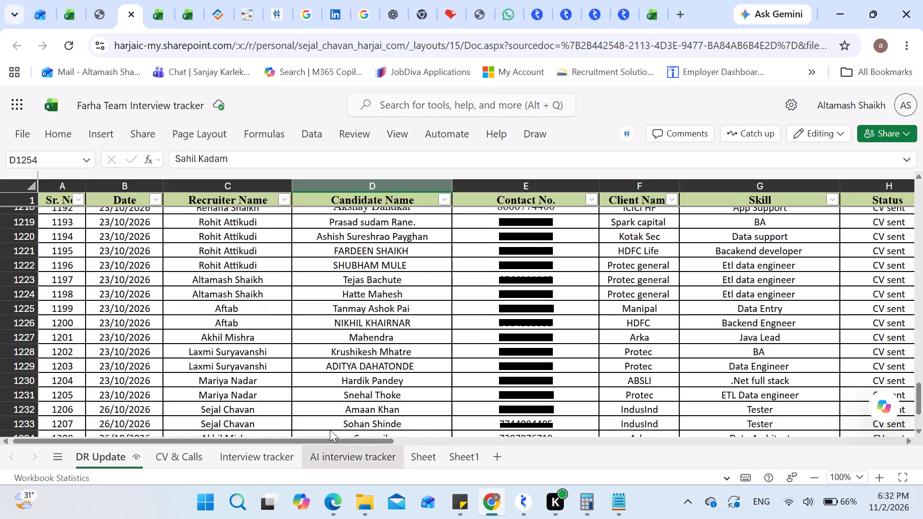
Examine the recruiter's own latest submissions and check their dates against the October 2026 calendar.
{"action": "scroll", "coordinate": [336, 387], "scroll_direction": "down", "scroll_amount": 4}
{"action": "scroll", "coordinate": [336, 387], "scroll_direction": "up", "scroll_amount": 1}
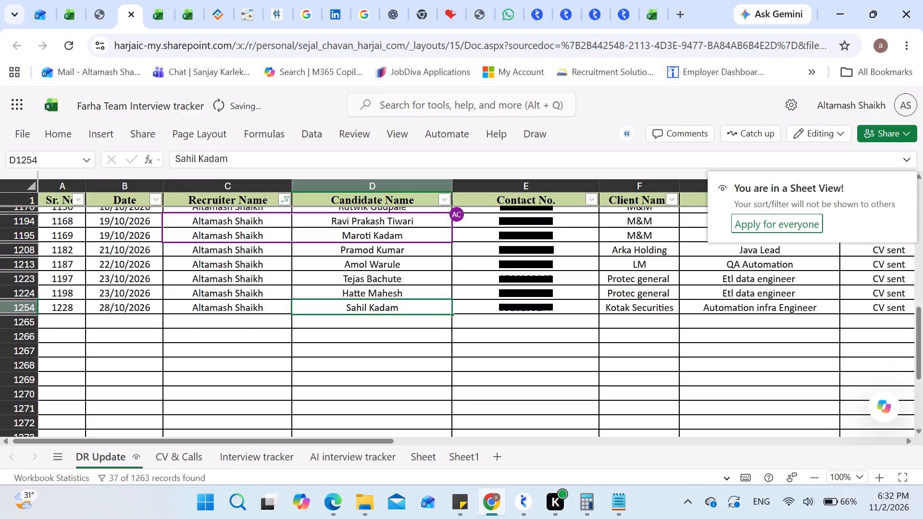
{"action": "left_click", "coordinate": [335, 322]}
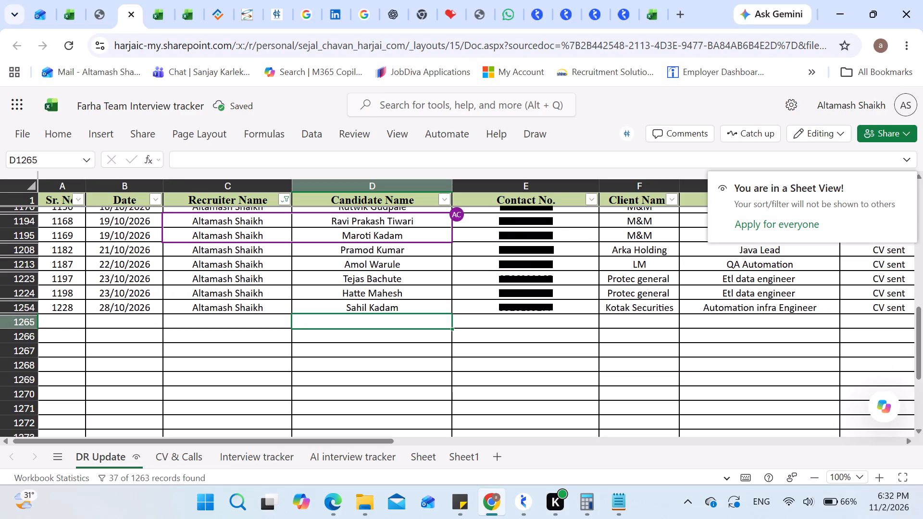
{"action": "left_click", "coordinate": [350, 277]}
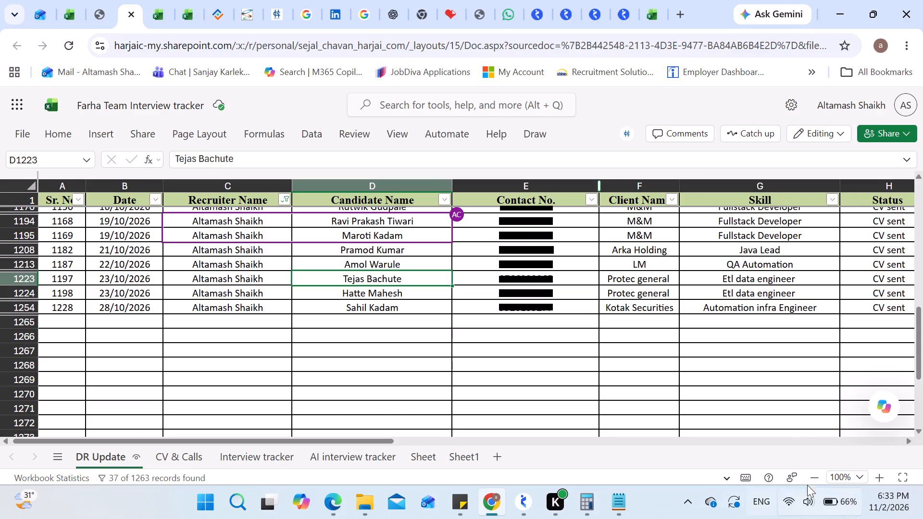
{"action": "left_click", "coordinate": [874, 495]}
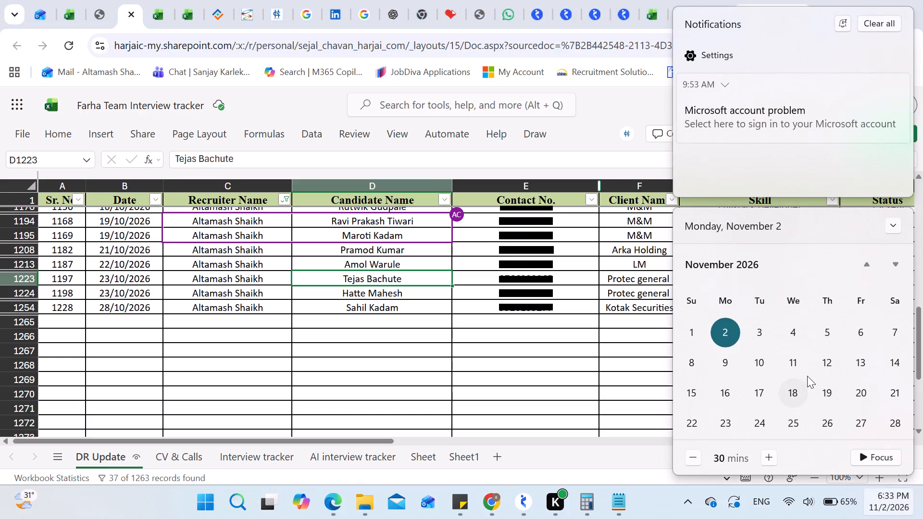
{"action": "left_click", "coordinate": [865, 260]}
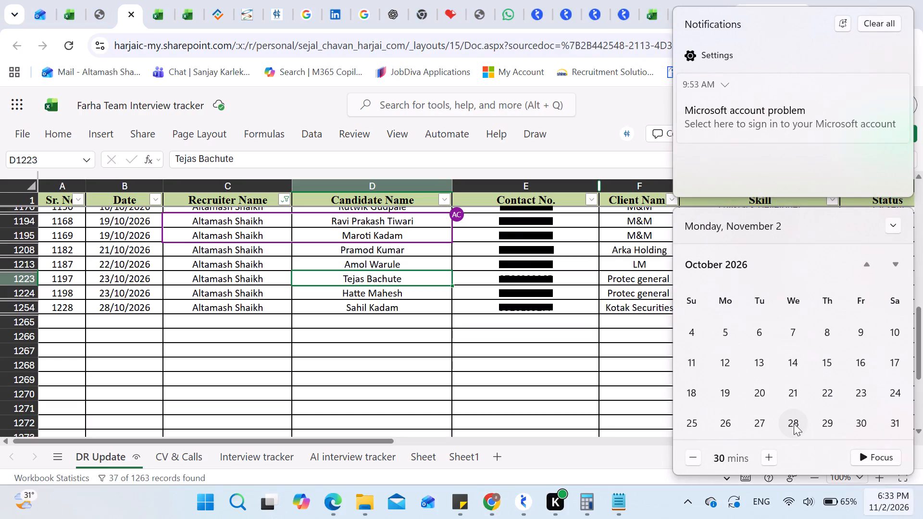
{"action": "left_click", "coordinate": [557, 356]}
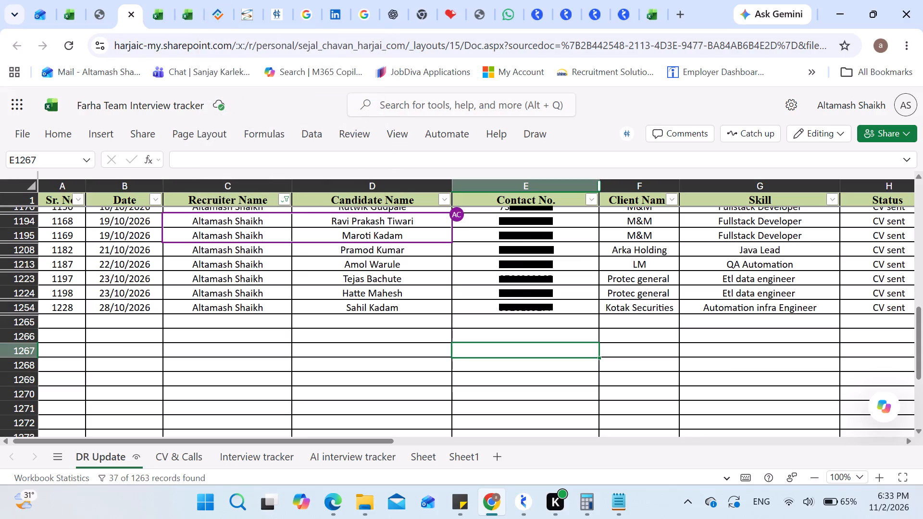
{"action": "scroll", "coordinate": [282, 322], "scroll_direction": "down", "scroll_amount": 1}
{"action": "scroll", "coordinate": [282, 322], "scroll_direction": "up", "scroll_amount": 1}
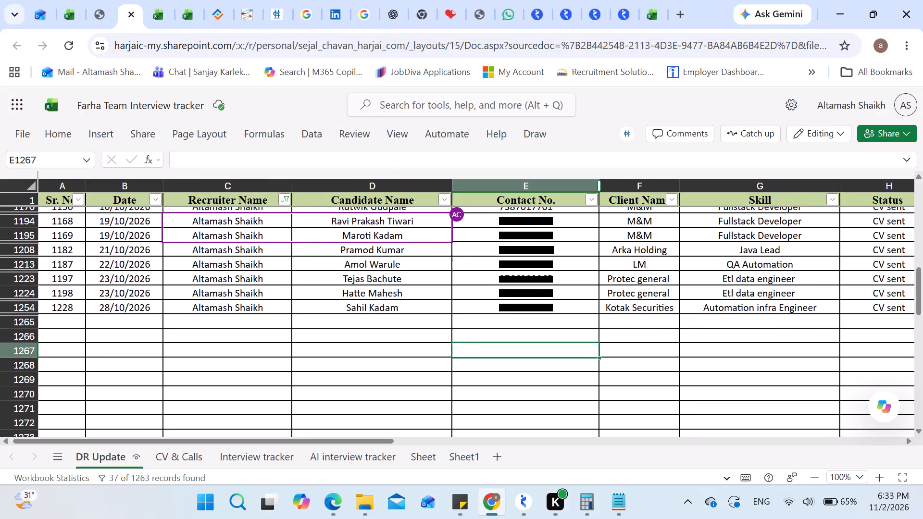
Reset the Recruiter Name filter to select all recruiters again.
{"action": "left_click", "coordinate": [282, 198]}
{"action": "left_click", "coordinate": [326, 343]}
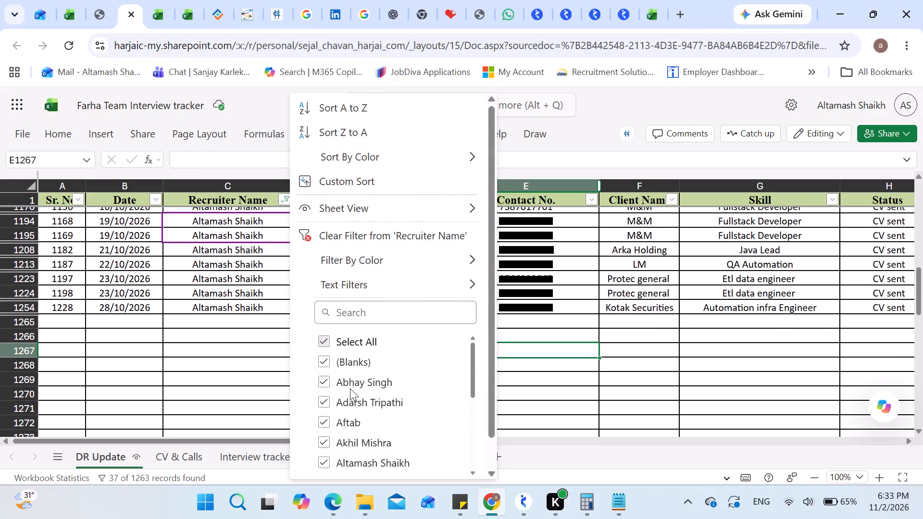
{"action": "scroll", "coordinate": [355, 417], "scroll_direction": "down", "scroll_amount": 4}
{"action": "scroll", "coordinate": [501, 457], "scroll_direction": "down", "scroll_amount": 1}
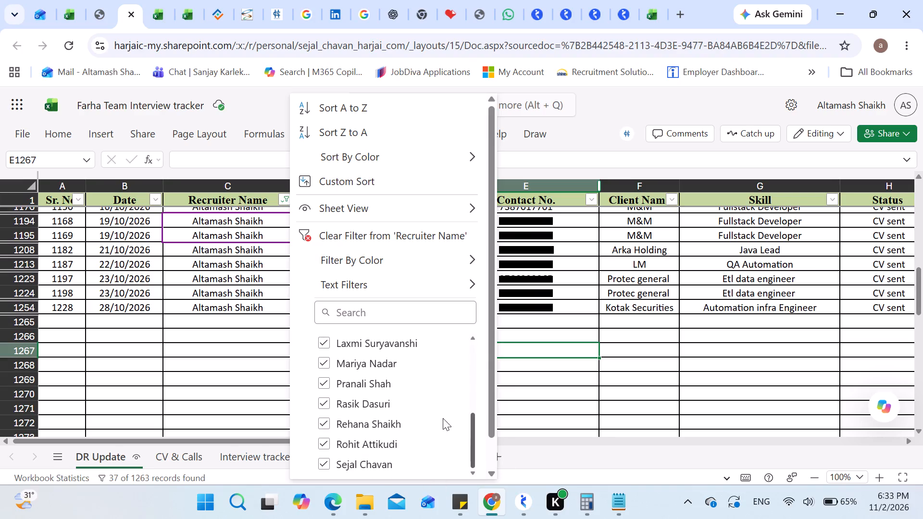
{"action": "scroll", "coordinate": [449, 414], "scroll_direction": "down", "scroll_amount": 2}
{"action": "left_click", "coordinate": [376, 458]}
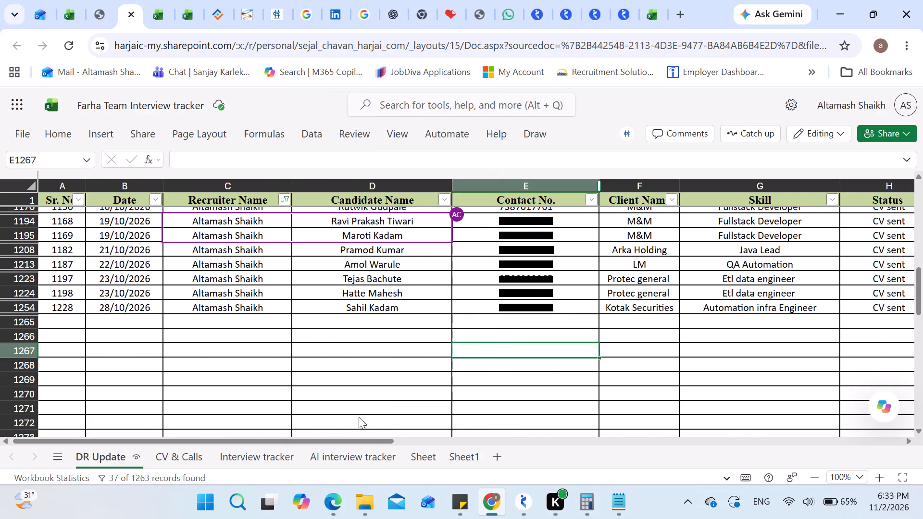
Insert one blank row below row 1260, after the last 29/10/2026 entry.
{"action": "scroll", "coordinate": [281, 348], "scroll_direction": "down", "scroll_amount": 3}
{"action": "scroll", "coordinate": [281, 348], "scroll_direction": "up", "scroll_amount": 1}
{"action": "scroll", "coordinate": [239, 348], "scroll_direction": "down", "scroll_amount": 2}
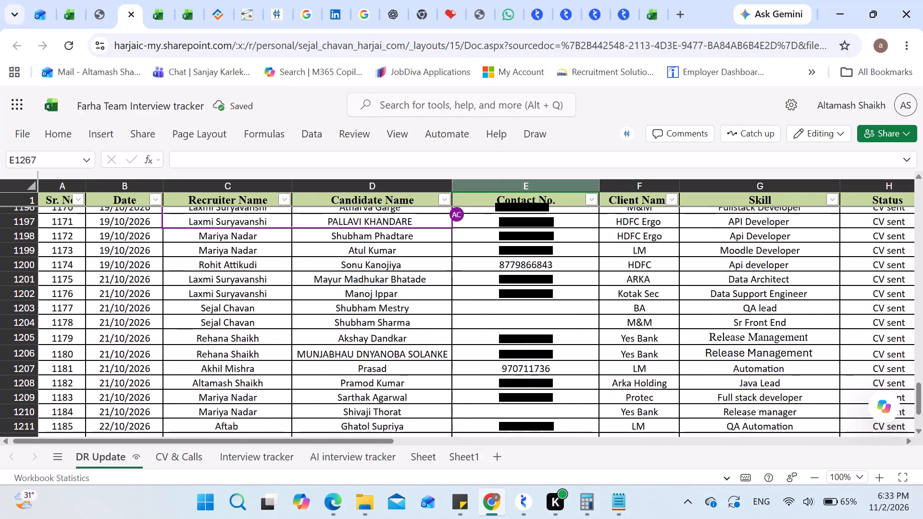
{"action": "scroll", "coordinate": [239, 348], "scroll_direction": "down", "scroll_amount": 2}
{"action": "scroll", "coordinate": [217, 310], "scroll_direction": "down", "scroll_amount": 1}
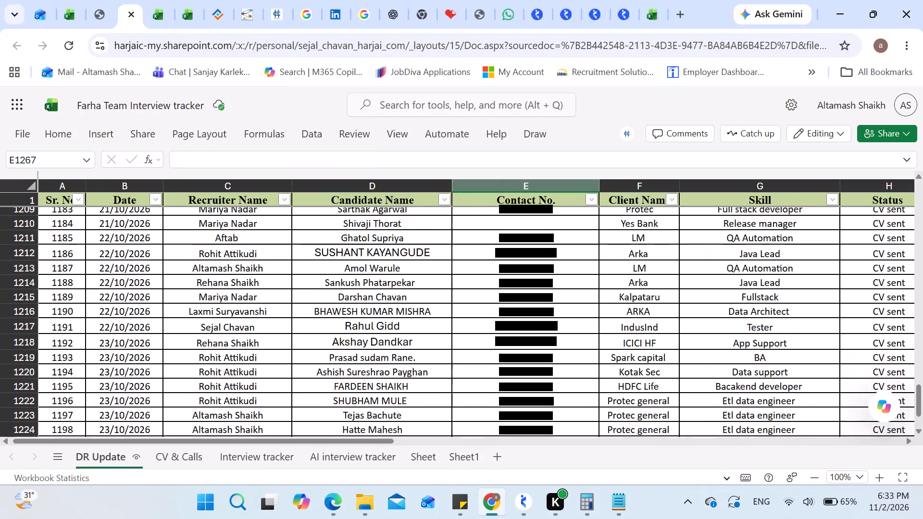
{"action": "scroll", "coordinate": [217, 309], "scroll_direction": "down", "scroll_amount": 7}
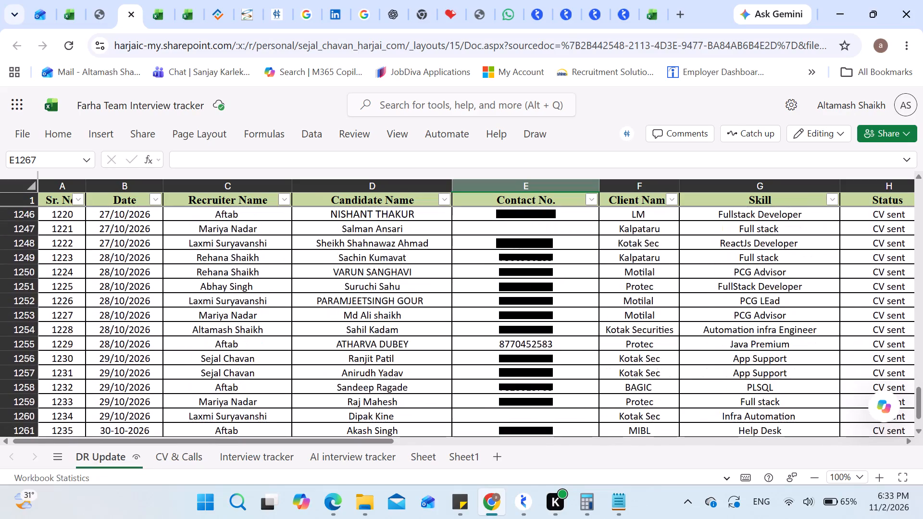
{"action": "scroll", "coordinate": [217, 309], "scroll_direction": "down", "scroll_amount": 1}
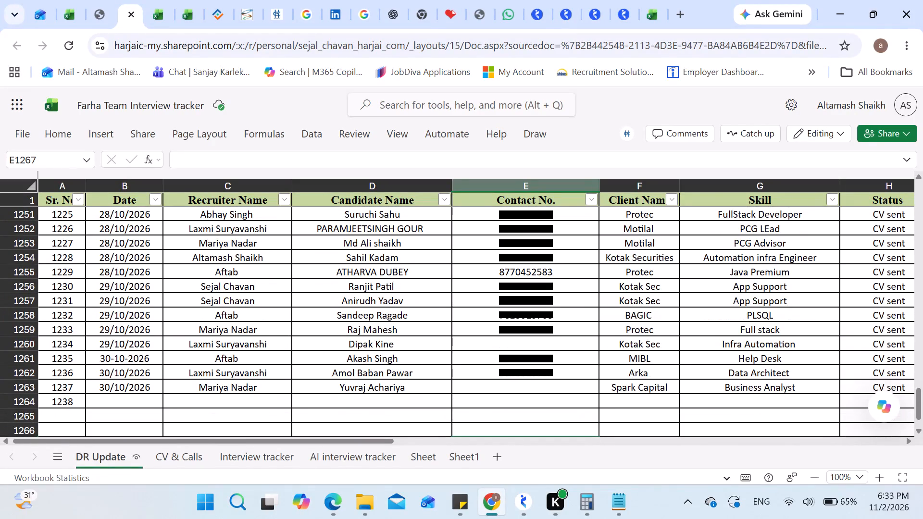
{"action": "left_click", "coordinate": [62, 345]}
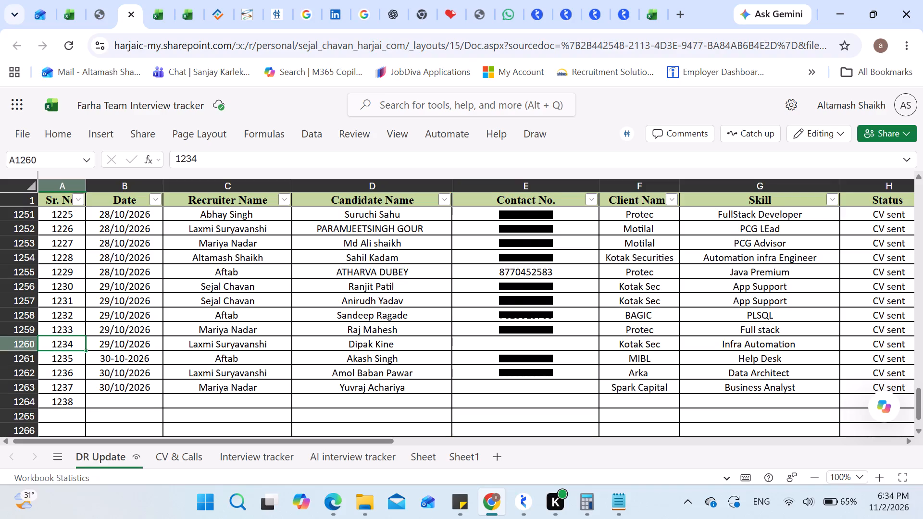
{"action": "left_click_drag", "start_coordinate": [71, 359], "coordinate": [73, 395]}
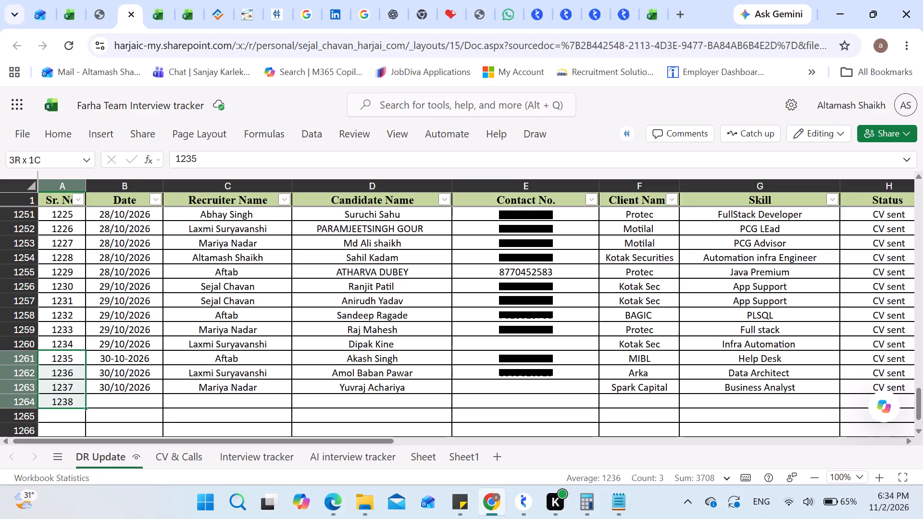
{"action": "left_click_drag", "start_coordinate": [73, 395], "coordinate": [74, 396]}
{"action": "left_click", "coordinate": [60, 344]}
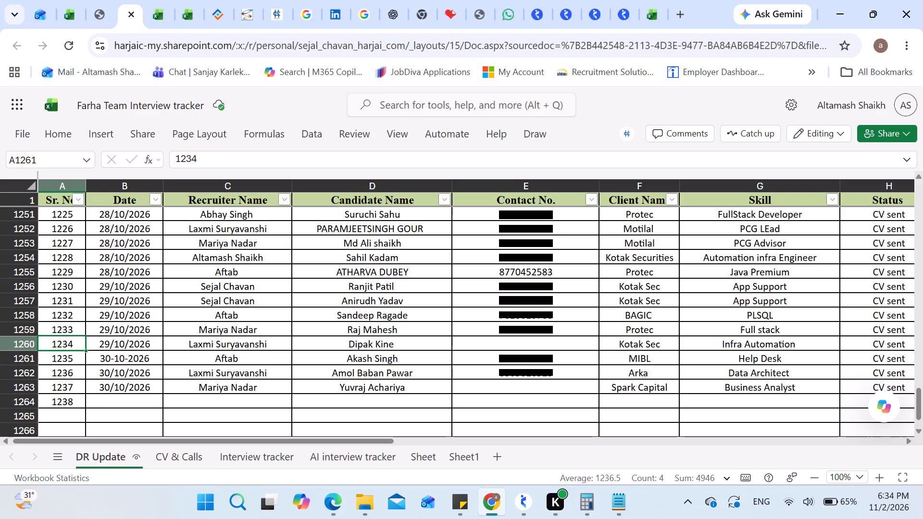
{"action": "right_click", "coordinate": [28, 342]}
{"action": "left_click", "coordinate": [128, 223]}
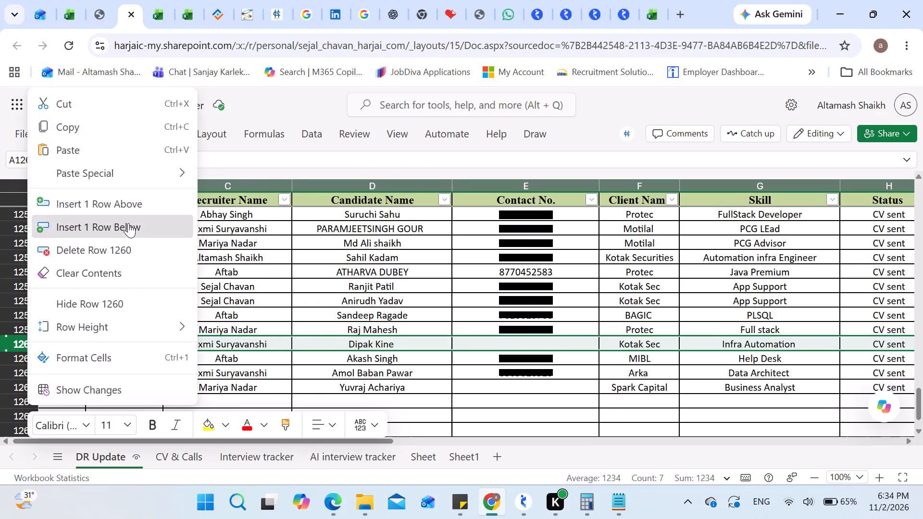
{"action": "left_click", "coordinate": [182, 392]}
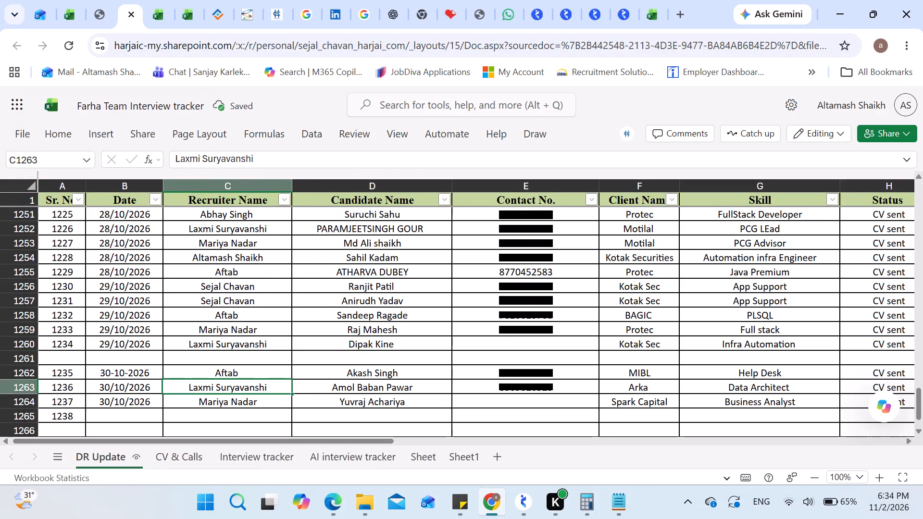
Move serial numbers 1235 to 1238 up one row so that they start in the new blank row 1261.
{"action": "left_click_drag", "start_coordinate": [59, 372], "coordinate": [69, 415]}
{"action": "key", "text": "ctrl+x"}
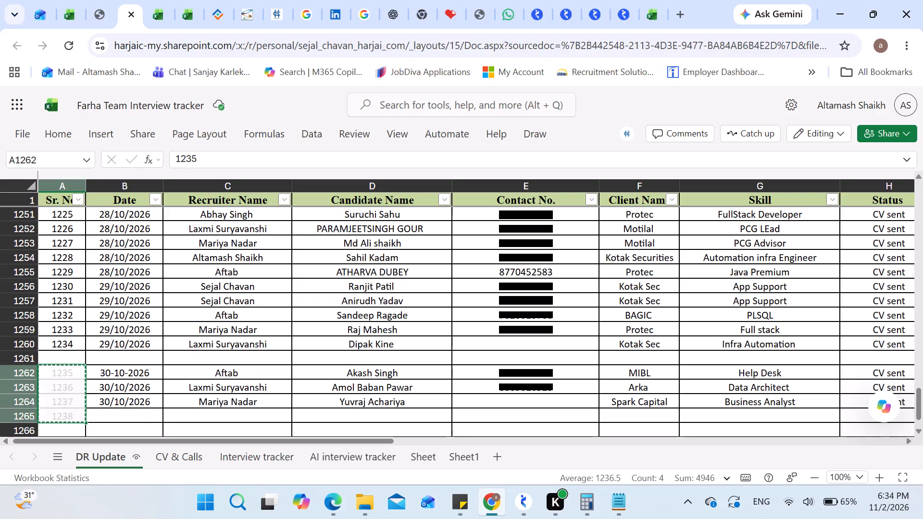
{"action": "left_click", "coordinate": [67, 360]}
{"action": "key", "text": "ctrl+v"}
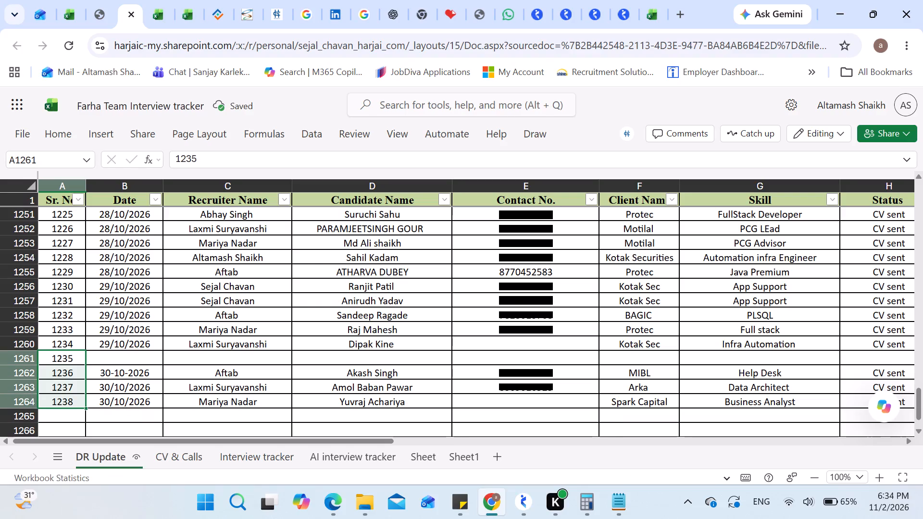
{"action": "left_click", "coordinate": [71, 421]}
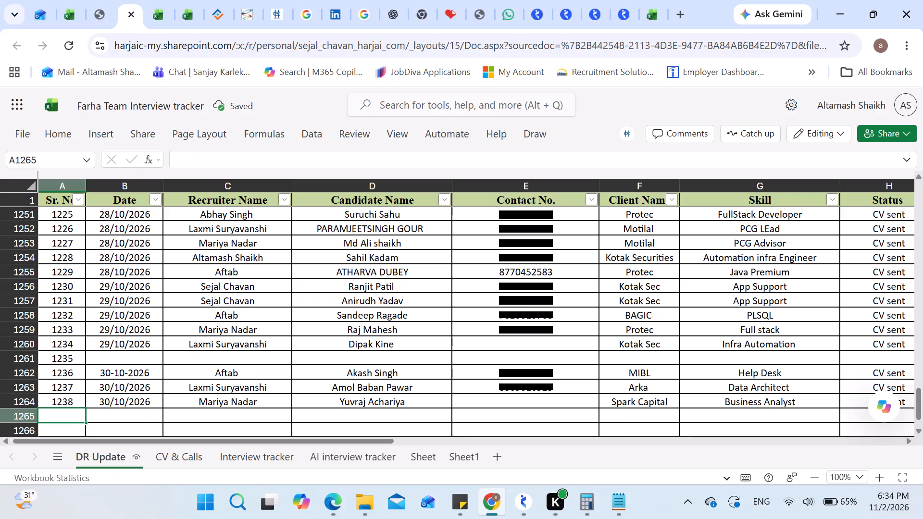
Insert another blank row below row 1261, ahead of the 30/10/2026 entries.
{"action": "scroll", "coordinate": [162, 399], "scroll_direction": "down", "scroll_amount": 1}
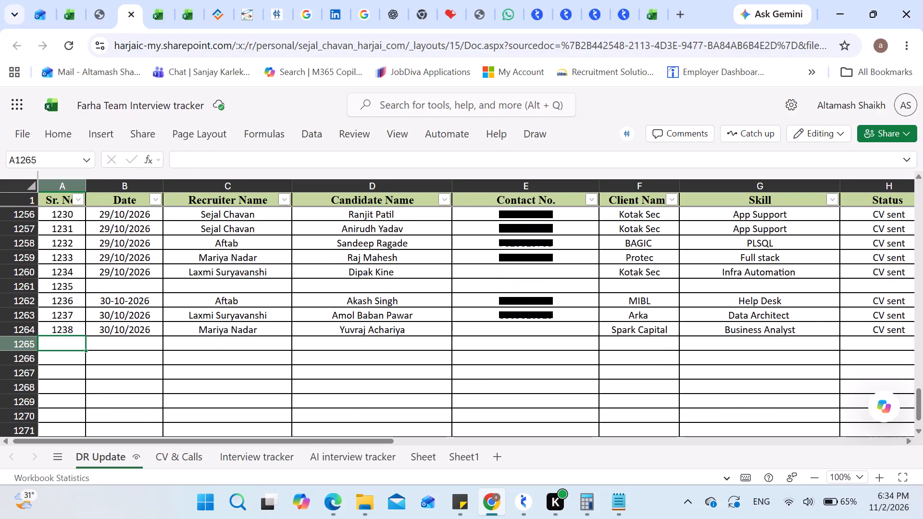
{"action": "left_click", "coordinate": [128, 282]}
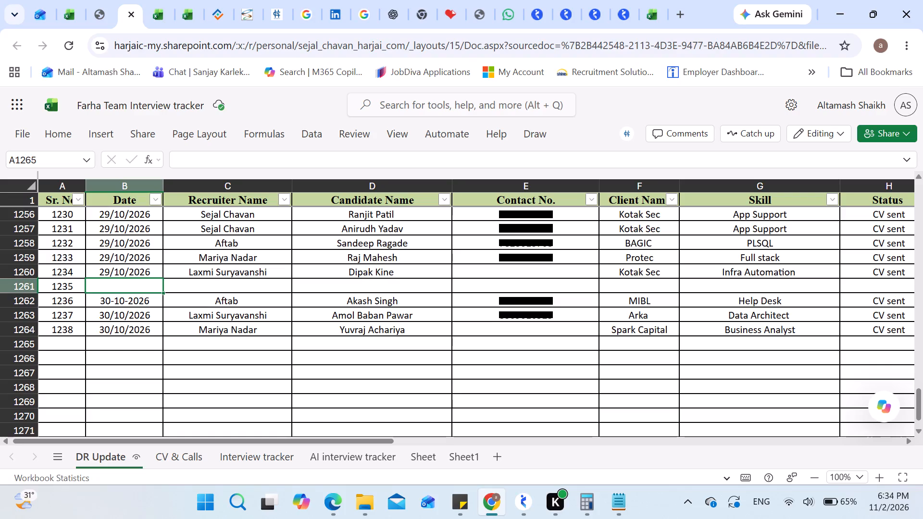
{"action": "left_click", "coordinate": [34, 286]}
{"action": "right_click", "coordinate": [34, 286]}
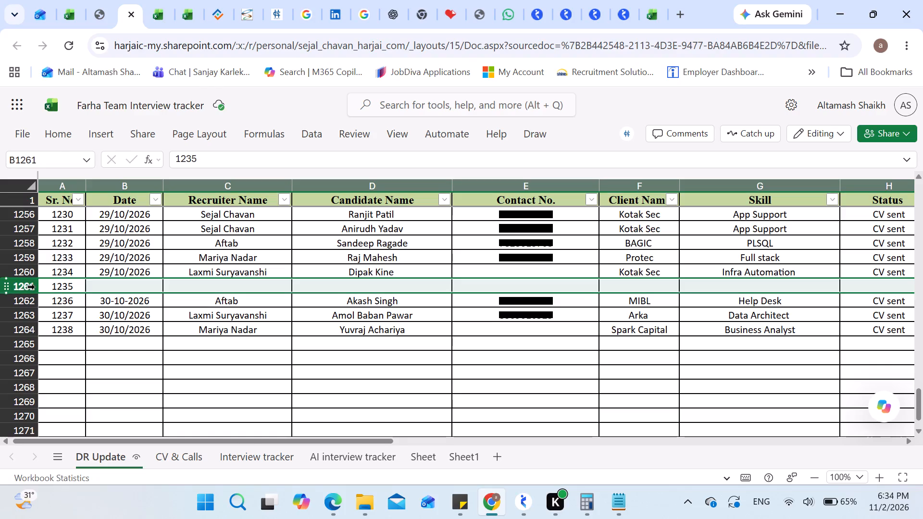
{"action": "left_click", "coordinate": [93, 246]}
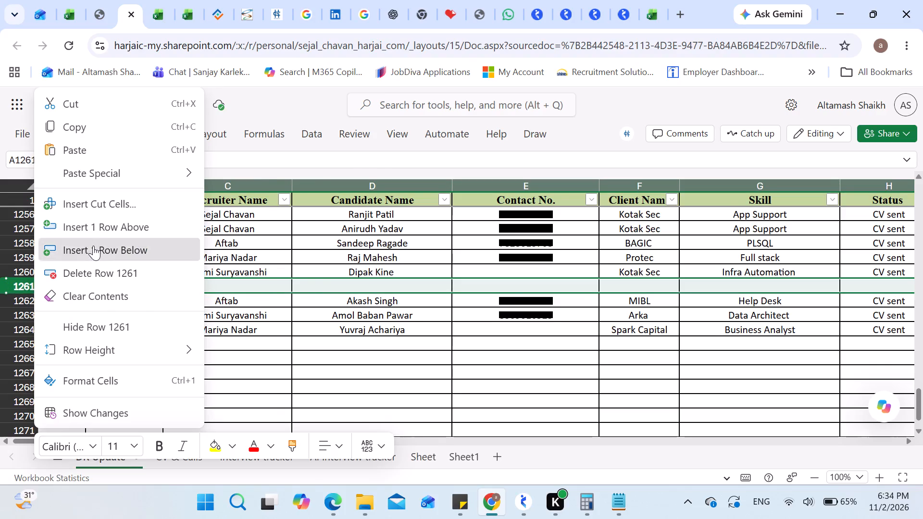
{"action": "left_click", "coordinate": [59, 372]}
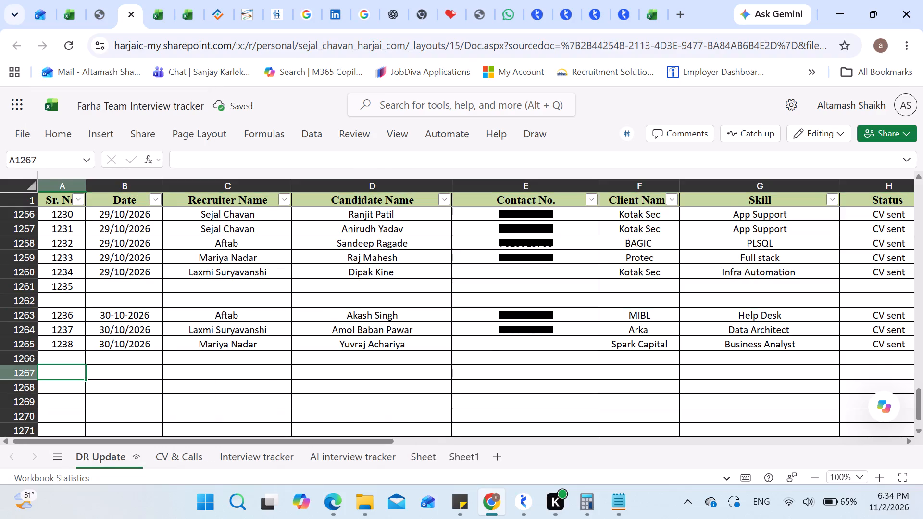
Move serial numbers 1236 to 1238 up one row so that they start in blank row 1262.
{"action": "left_click_drag", "start_coordinate": [69, 319], "coordinate": [69, 340]}
{"action": "key", "text": "ctrl+x"}
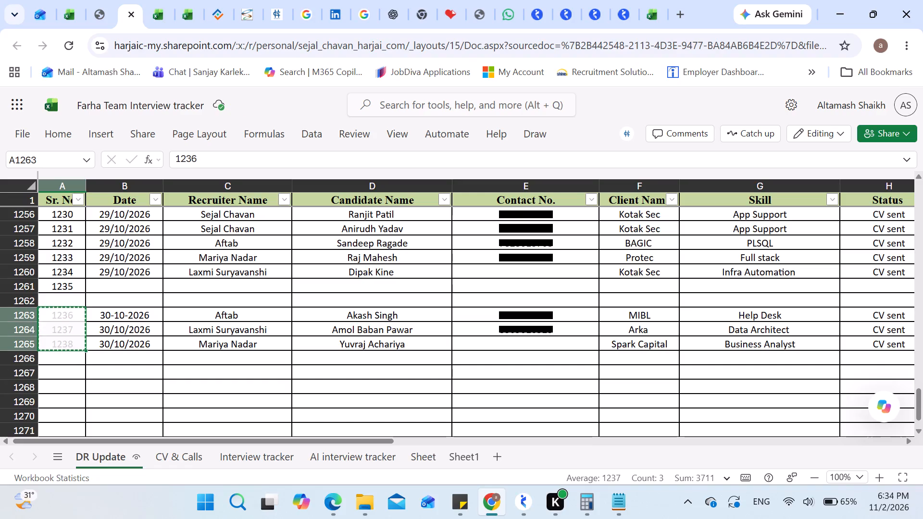
{"action": "left_click_drag", "start_coordinate": [69, 303], "coordinate": [75, 333]}
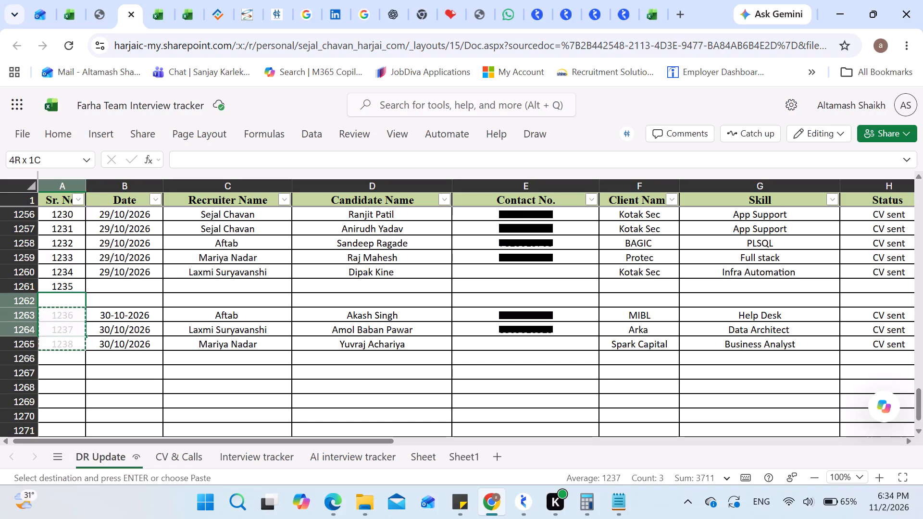
{"action": "left_click_drag", "start_coordinate": [75, 333], "coordinate": [75, 332]}
{"action": "key", "text": "ctrl+v"}
{"action": "left_click", "coordinate": [75, 366]}
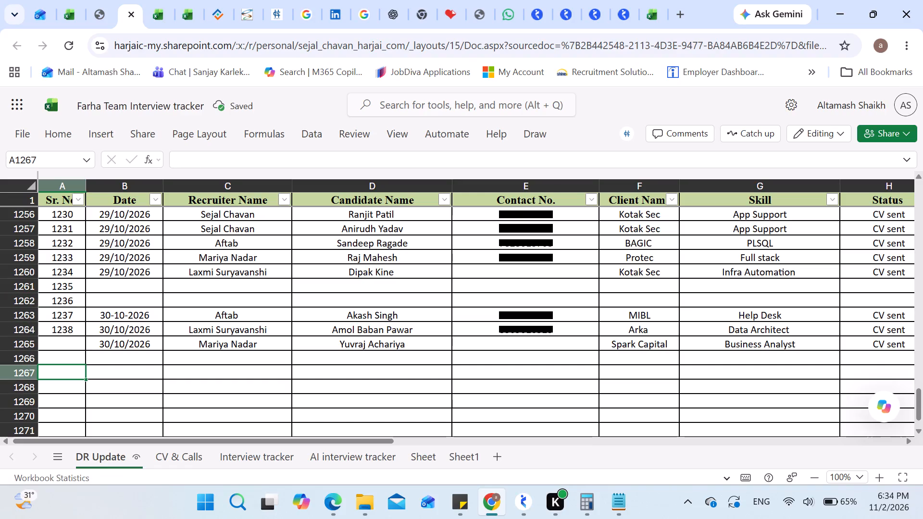
Extend the serial number series from 1237 and 1238 down to 1241 in row 1267.
{"action": "left_click_drag", "start_coordinate": [74, 309], "coordinate": [74, 330]}
{"action": "left_click_drag", "start_coordinate": [86, 335], "coordinate": [86, 338]}
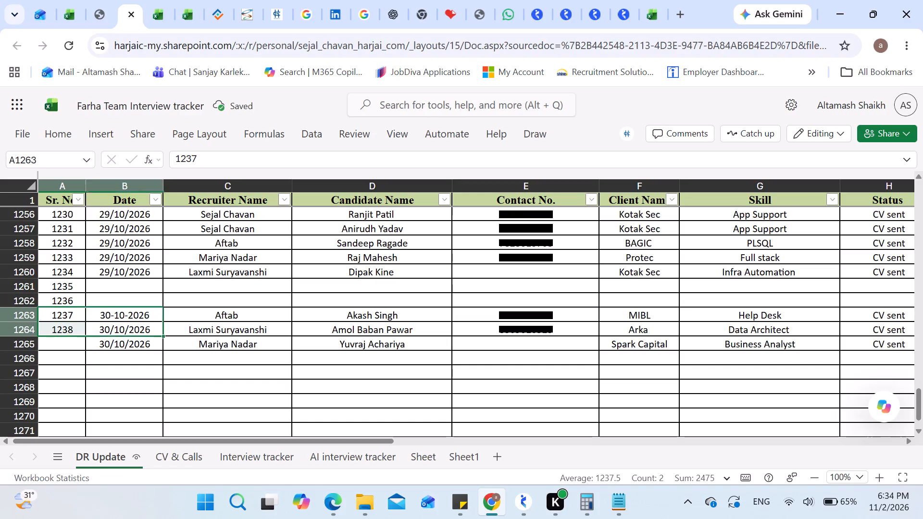
{"action": "left_click_drag", "start_coordinate": [86, 338], "coordinate": [87, 366]}
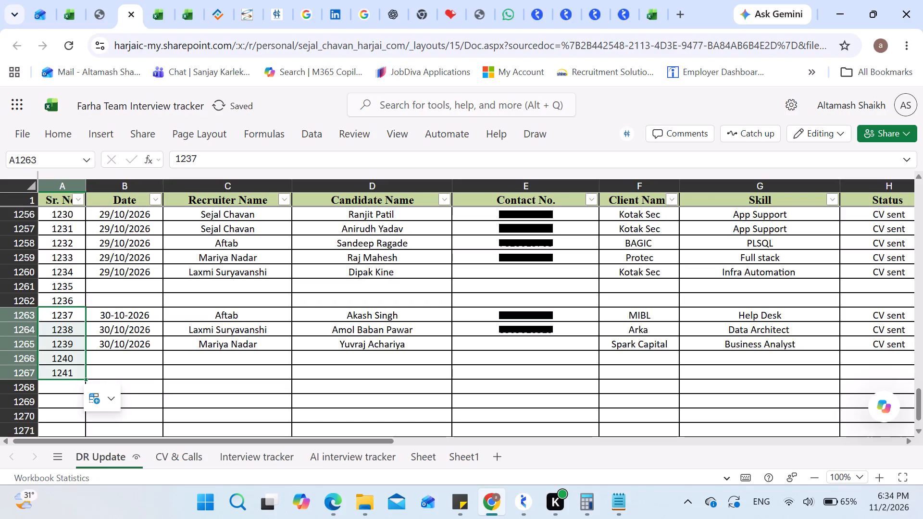
{"action": "left_click", "coordinate": [101, 366]}
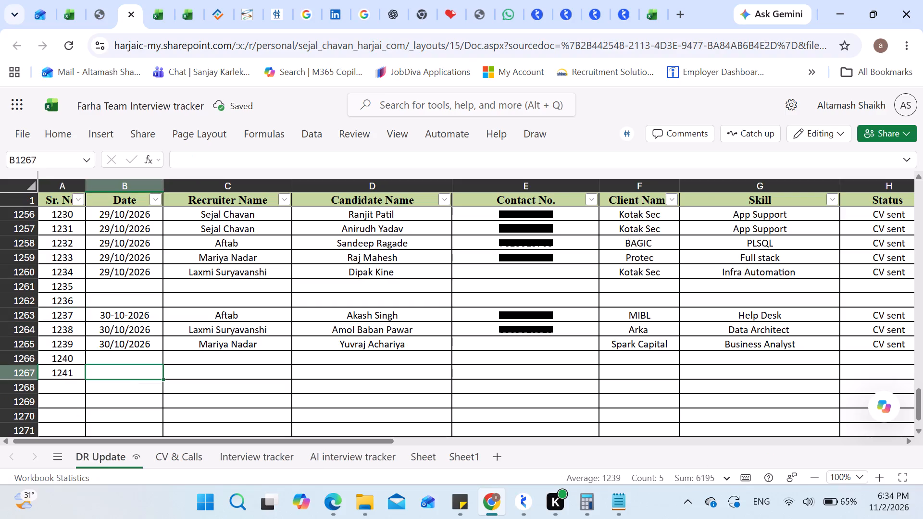
Copy the date 29/10/2026 from row 1260 into the Date cells of rows 1261 and 1262.
{"action": "left_click", "coordinate": [125, 291]}
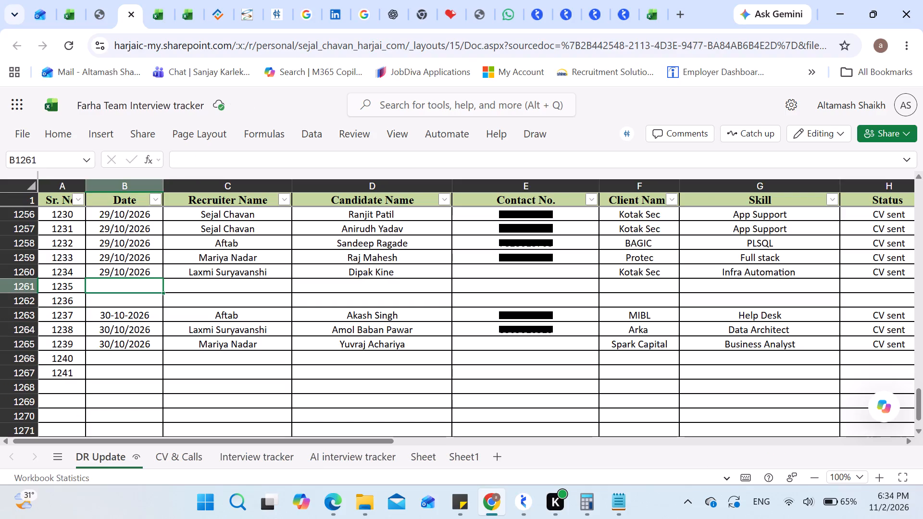
{"action": "left_click", "coordinate": [126, 272]}
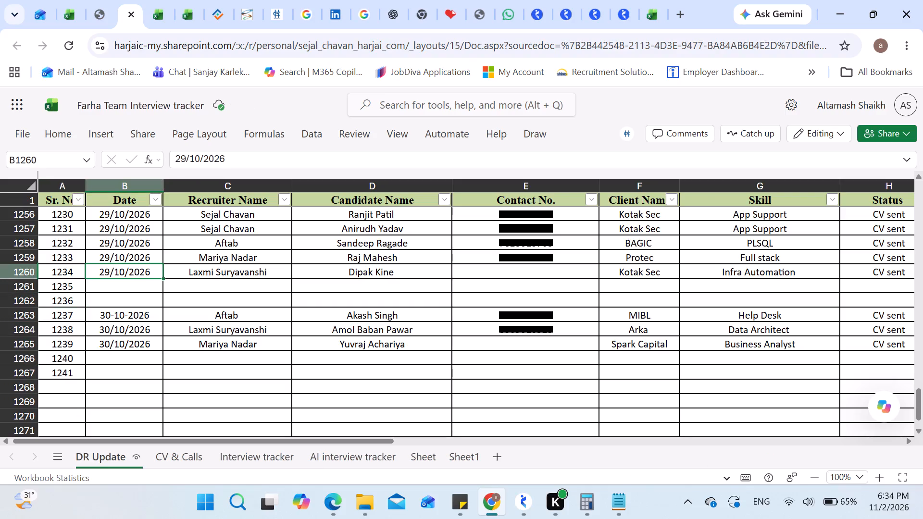
{"action": "key", "text": "ctrl+c"}
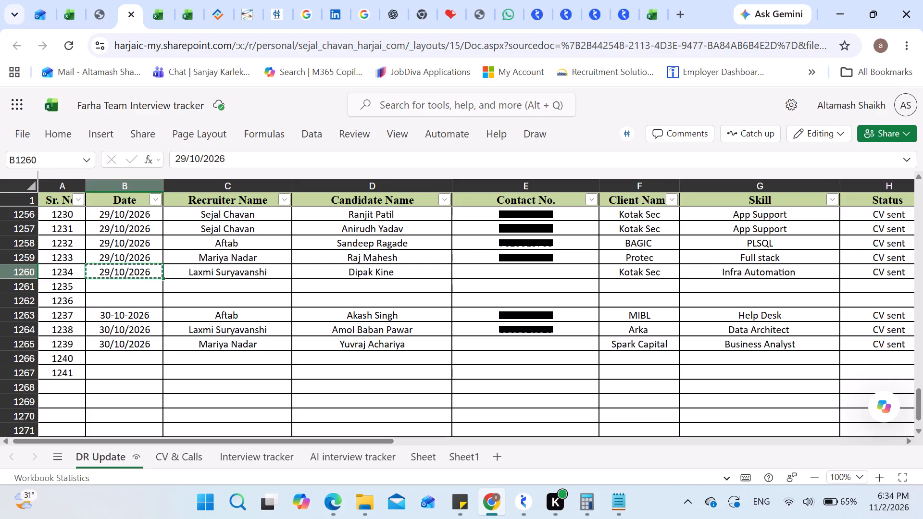
{"action": "left_click_drag", "start_coordinate": [130, 286], "coordinate": [132, 299]}
{"action": "key", "text": "ctrl+v"}
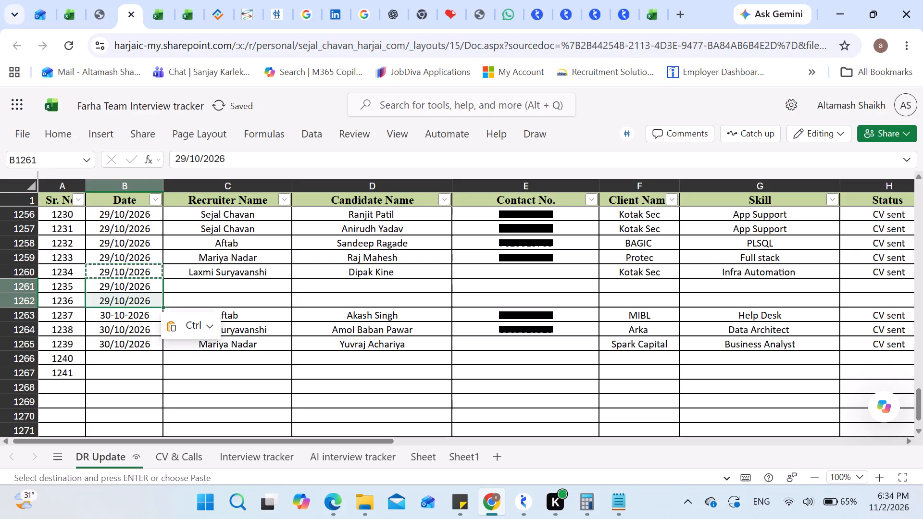
Set Recruiter Name to the signed-in recruiter's own name in rows 1261 and 1262.
{"action": "left_click", "coordinate": [200, 296]}
{"action": "left_click", "coordinate": [211, 289]}
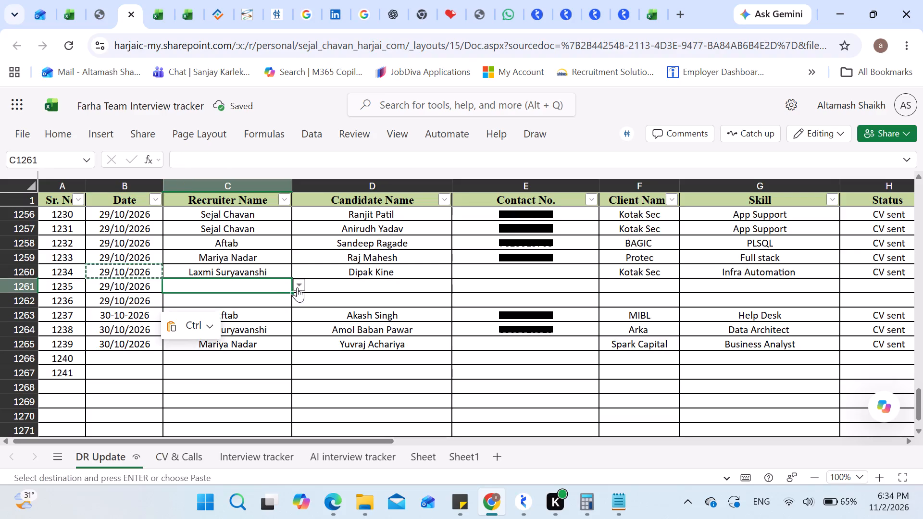
{"action": "left_click", "coordinate": [297, 287]}
{"action": "key", "text": "a"}
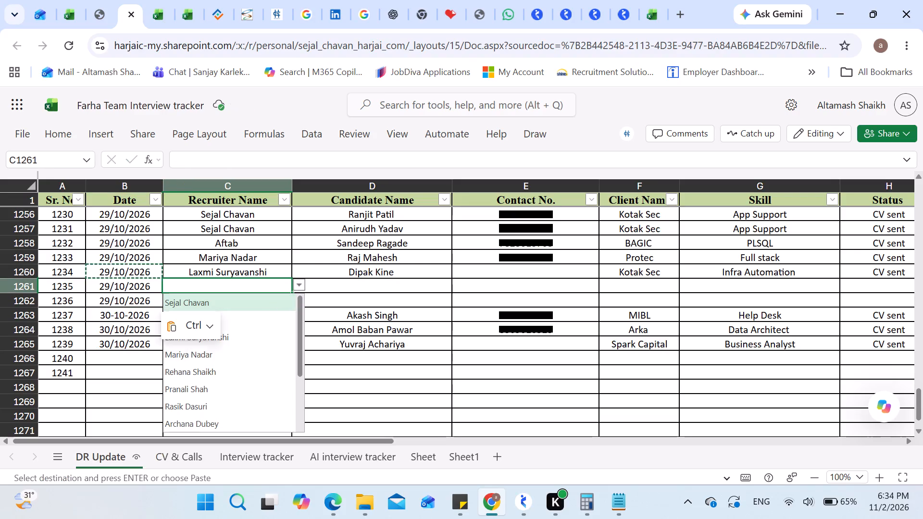
{"action": "type", "text": "lt"}
{"action": "left_click", "coordinate": [217, 302]}
{"action": "left_click", "coordinate": [219, 300]}
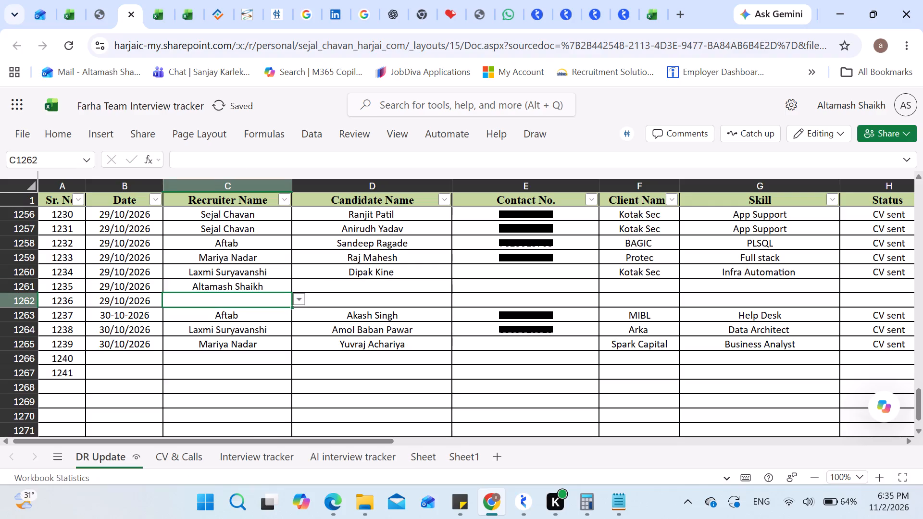
{"action": "left_click", "coordinate": [230, 288]}
{"action": "key", "text": "ctrl+c"}
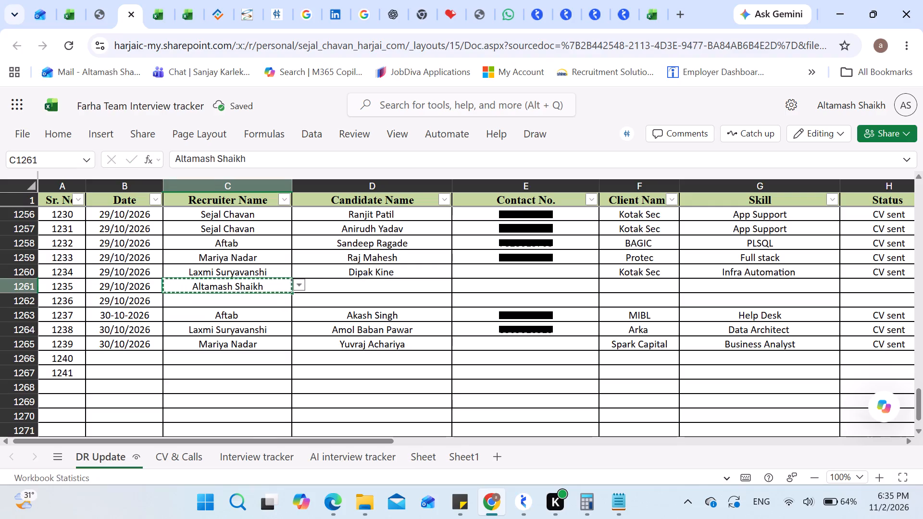
{"action": "left_click", "coordinate": [232, 302]}
{"action": "key", "text": "ctrl+v"}
{"action": "left_click", "coordinate": [362, 286]}
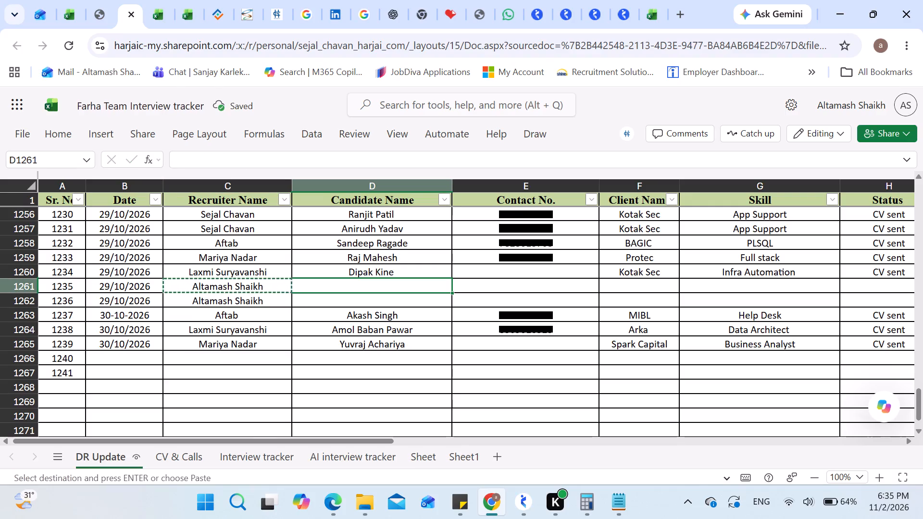
Switch to Tallite ATS and examine the Applicants list for own submissions tagged in late October.
{"action": "left_click", "coordinate": [213, 13]}
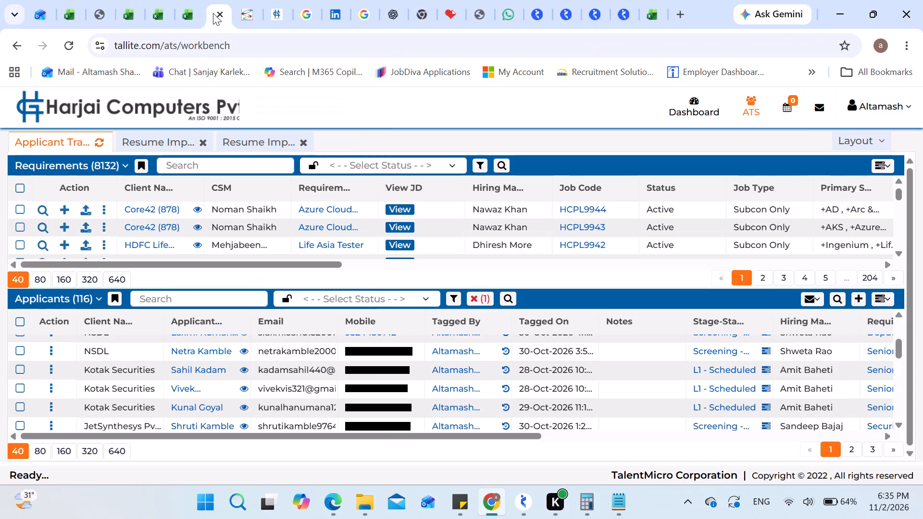
{"action": "scroll", "coordinate": [324, 354], "scroll_direction": "up", "scroll_amount": 5}
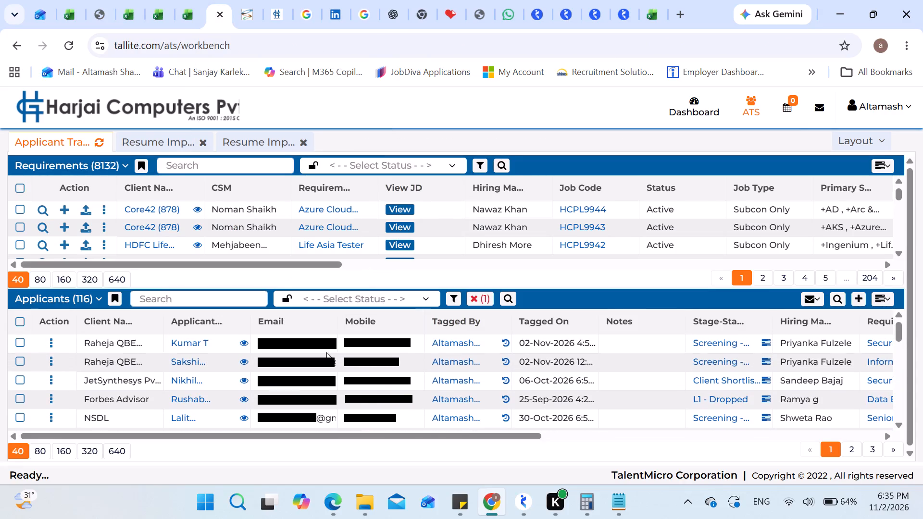
{"action": "scroll", "coordinate": [237, 401], "scroll_direction": "down", "scroll_amount": 1}
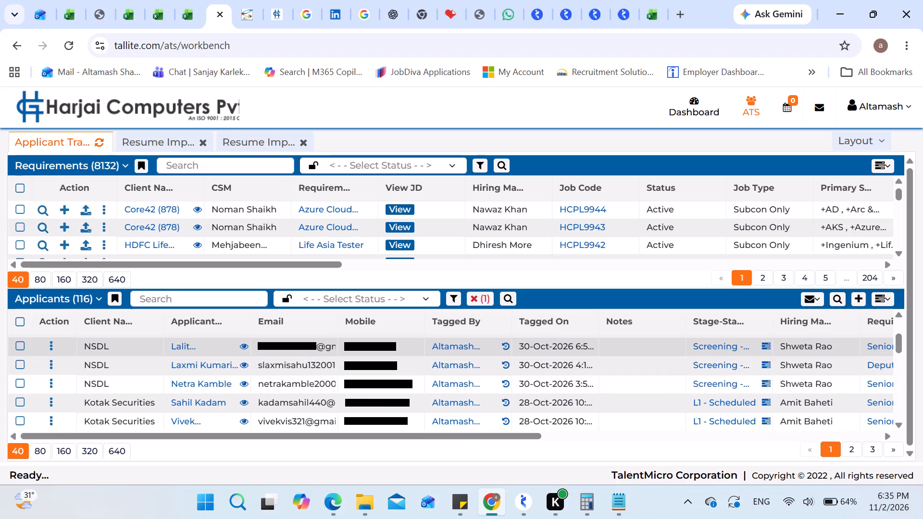
{"action": "scroll", "coordinate": [281, 349], "scroll_direction": "up", "scroll_amount": 1}
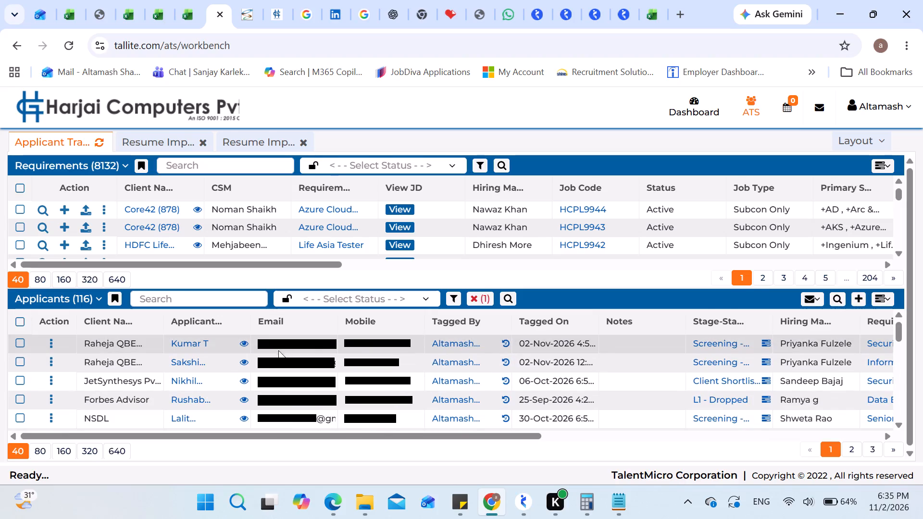
{"action": "scroll", "coordinate": [253, 376], "scroll_direction": "up", "scroll_amount": 1}
{"action": "scroll", "coordinate": [252, 376], "scroll_direction": "down", "scroll_amount": 2}
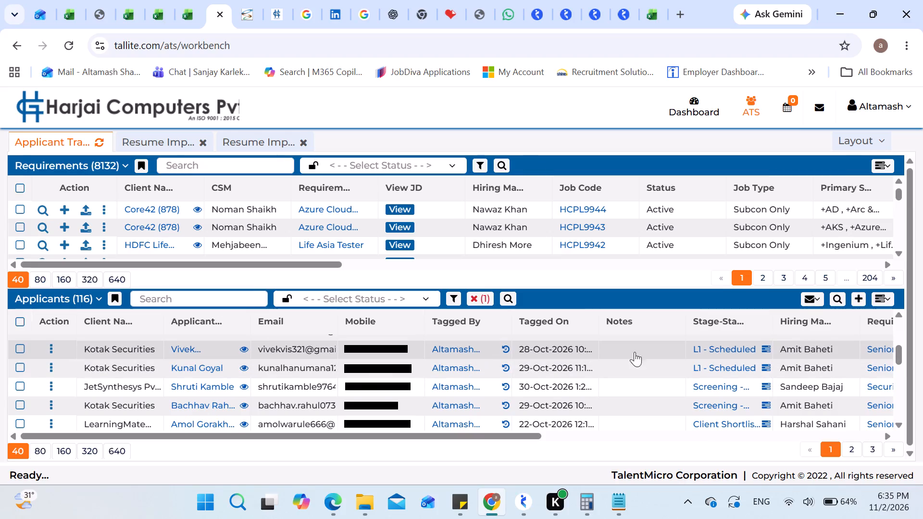
{"action": "scroll", "coordinate": [702, 362], "scroll_direction": "up", "scroll_amount": 1}
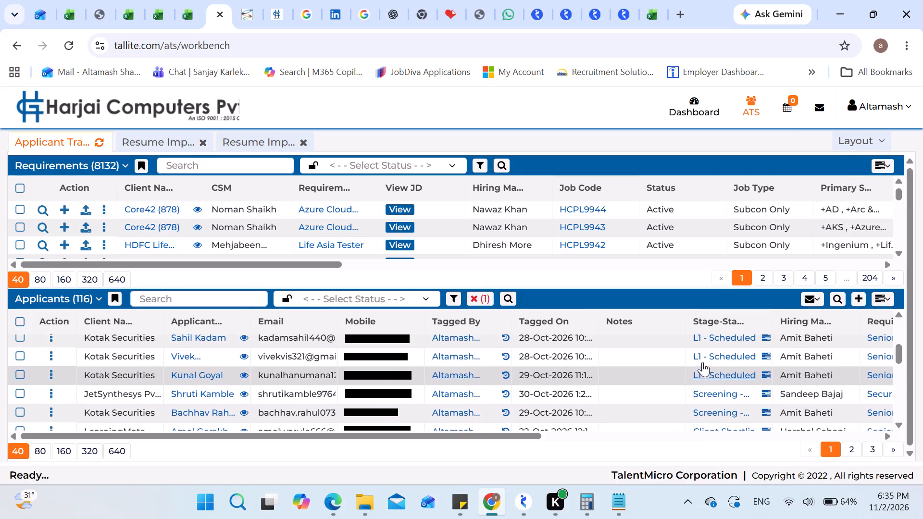
{"action": "scroll", "coordinate": [702, 362], "scroll_direction": "up", "scroll_amount": 1}
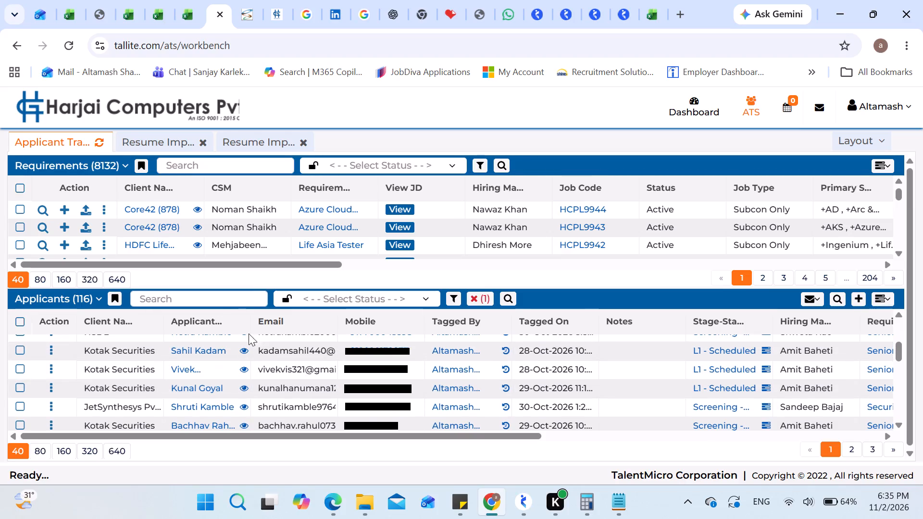
Widen the Applicant Name column and copy the name of the Kotak Securities applicant Vivek, tagged 28-Oct-2026.
{"action": "left_click_drag", "start_coordinate": [250, 322], "coordinate": [272, 323]}
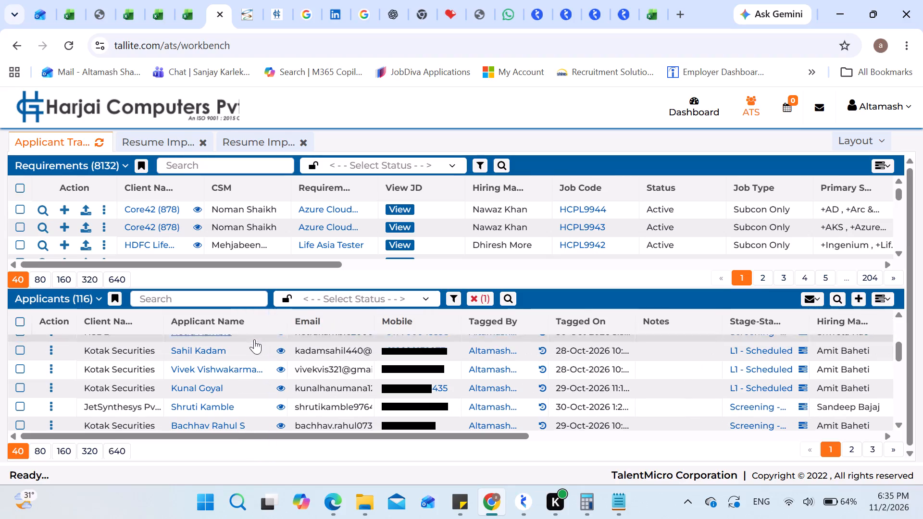
{"action": "left_click_drag", "start_coordinate": [283, 318], "coordinate": [297, 318]}
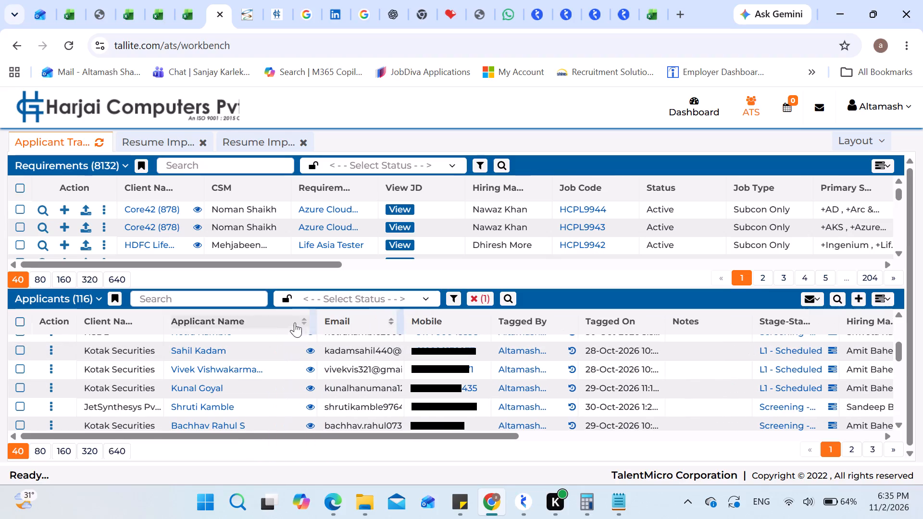
{"action": "left_click_drag", "start_coordinate": [260, 368], "coordinate": [194, 368]}
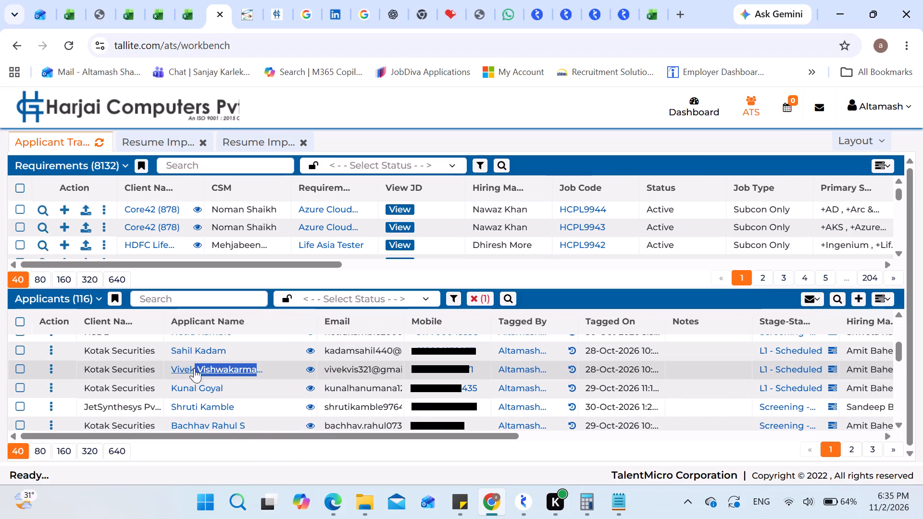
{"action": "left_click_drag", "start_coordinate": [194, 368], "coordinate": [166, 370]}
{"action": "key", "text": "ctrl+c"}
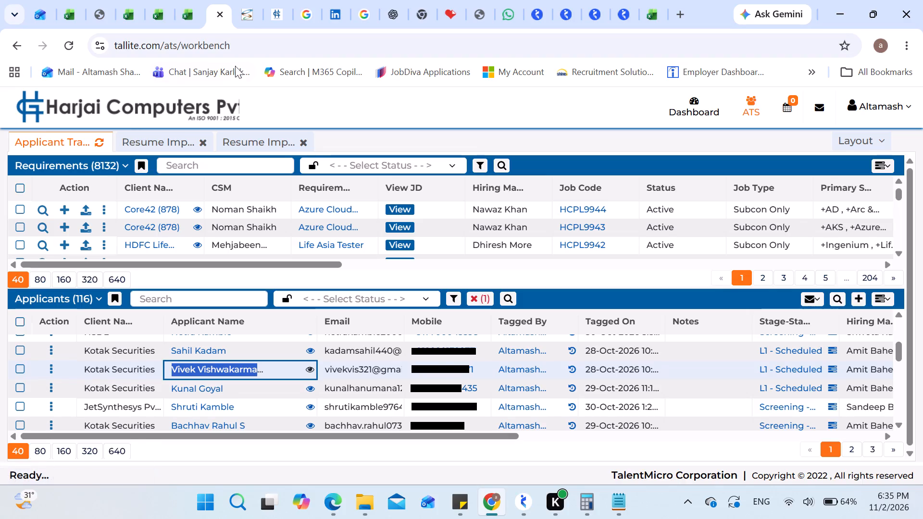
Switch to the Farha Team Interview tracker and paste the copied applicant name into the Candidate Name cell of row 1261.
{"action": "left_click", "coordinate": [130, 18]}
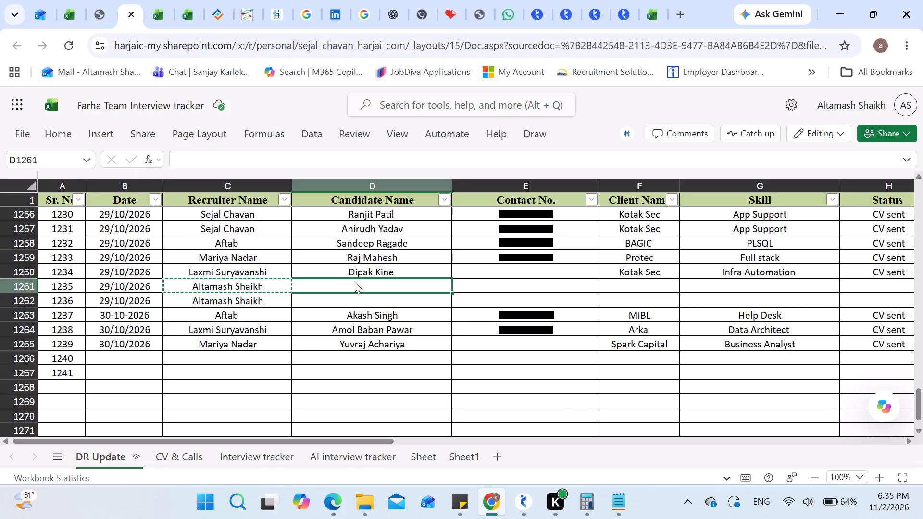
{"action": "left_click", "coordinate": [354, 281]}
{"action": "left_click_drag", "start_coordinate": [356, 386], "coordinate": [358, 372]}
{"action": "left_click", "coordinate": [344, 289]}
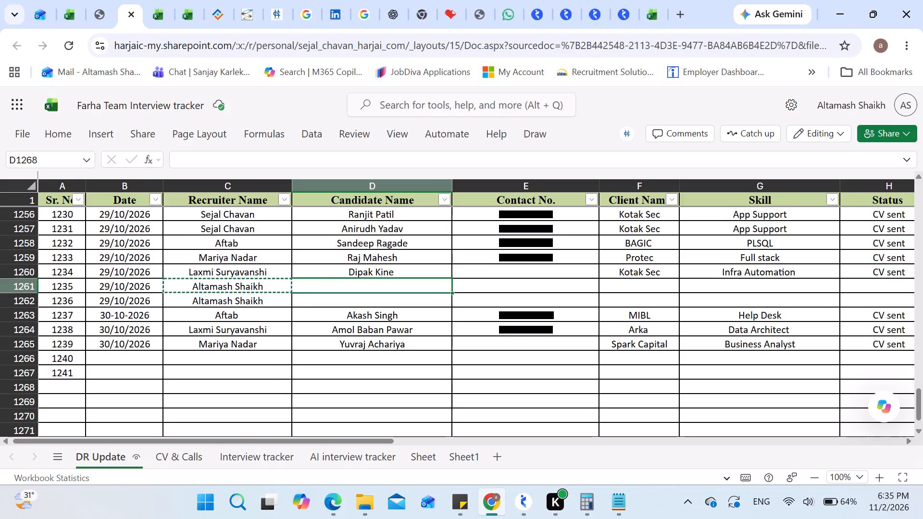
{"action": "key", "text": "ctrl+v"}
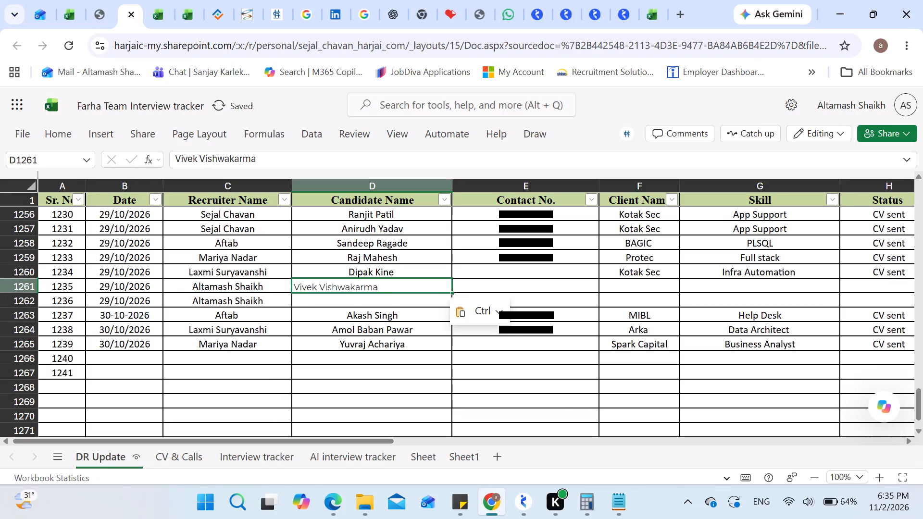
Copy the name of the Kotak Securities applicant Kunal, tagged 29-Oct-2026, from Tallite ATS for the tracker's Candidate Name cell in row 1262.
{"action": "left_click", "coordinate": [342, 304]}
{"action": "left_click", "coordinate": [209, 24]}
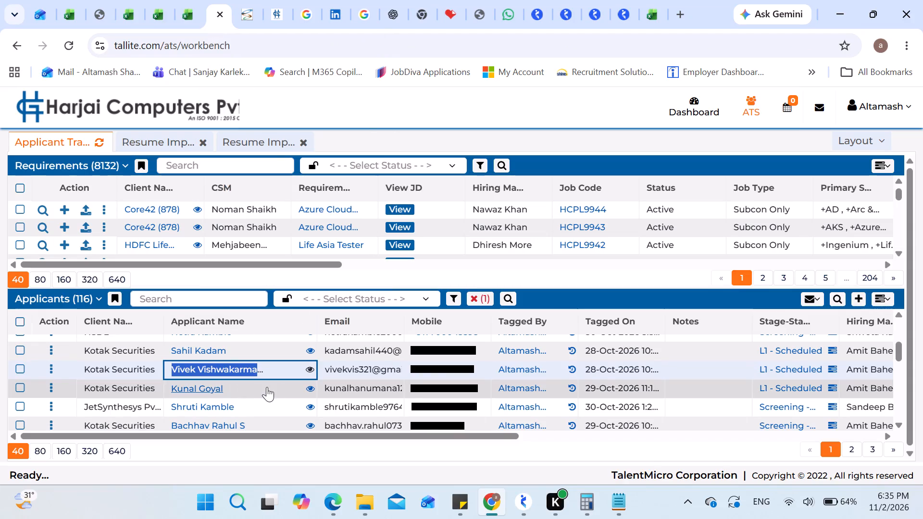
{"action": "left_click", "coordinate": [380, 275]}
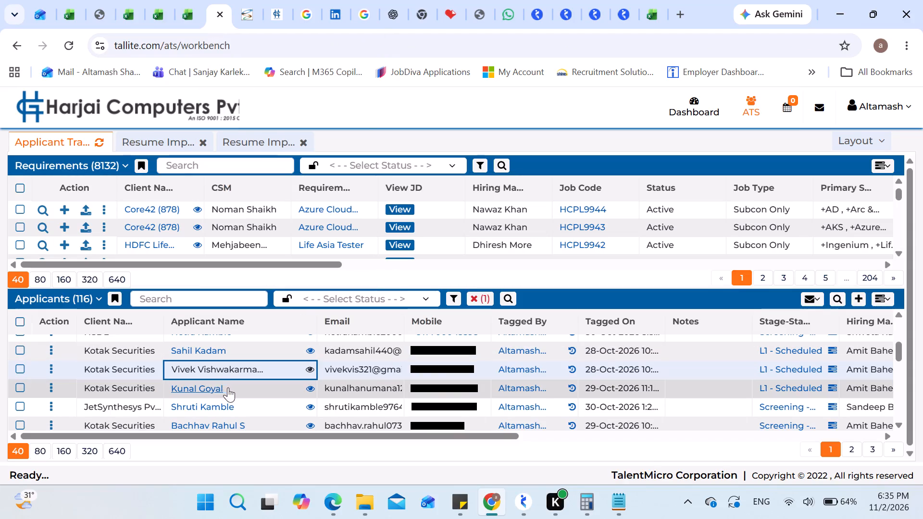
{"action": "left_click_drag", "start_coordinate": [228, 387], "coordinate": [170, 390]}
{"action": "key", "text": "ctrl+c"}
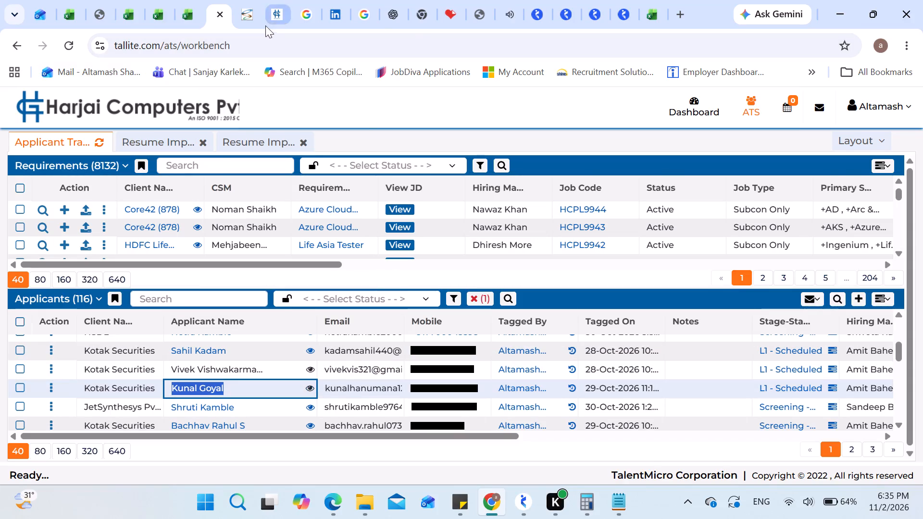
{"action": "left_click", "coordinate": [66, 20]}
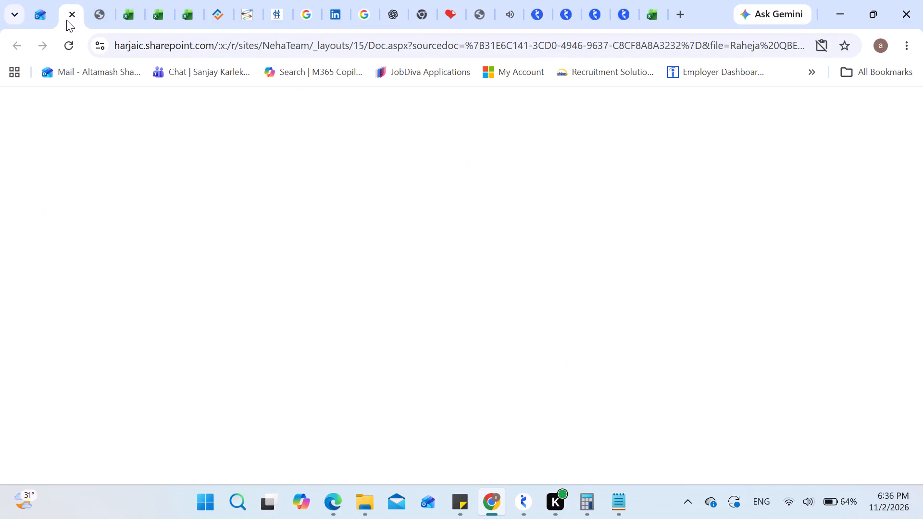
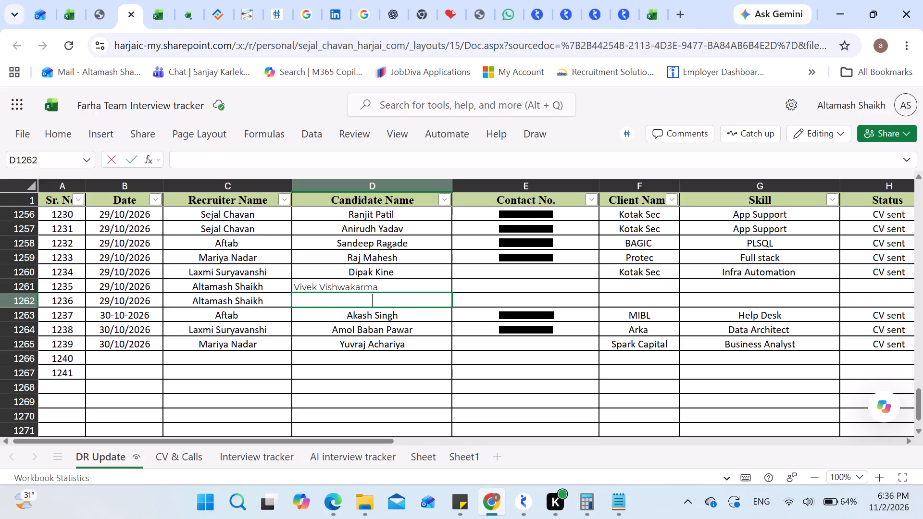
Enter the copied applicant name, Kunal, in the Candidate Name cell of row 1262 in the interview tracker.
{"action": "key", "text": "ctrl+v"}
{"action": "left_click", "coordinate": [440, 284]}
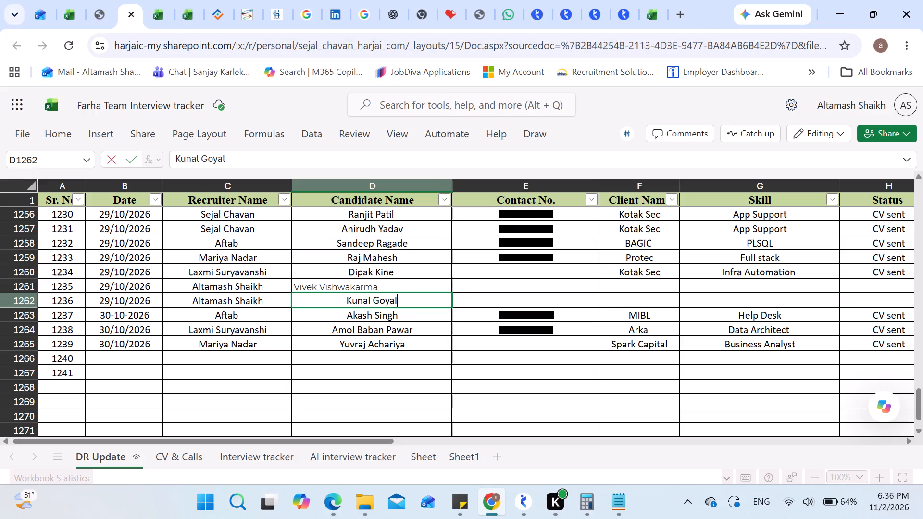
Copy the client name Kotak Sec from row 1260 into the Client Name cells of rows 1261 and 1262.
{"action": "left_click", "coordinate": [493, 288]}
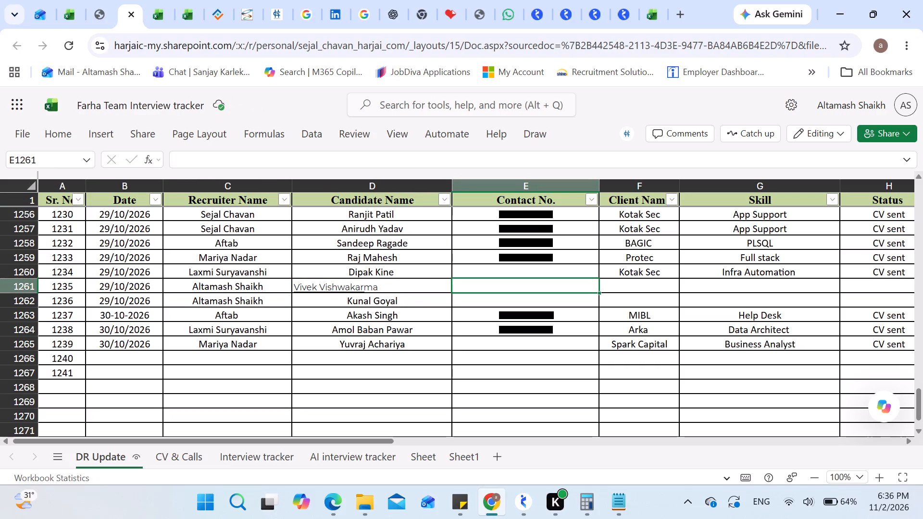
{"action": "left_click", "coordinate": [655, 289]}
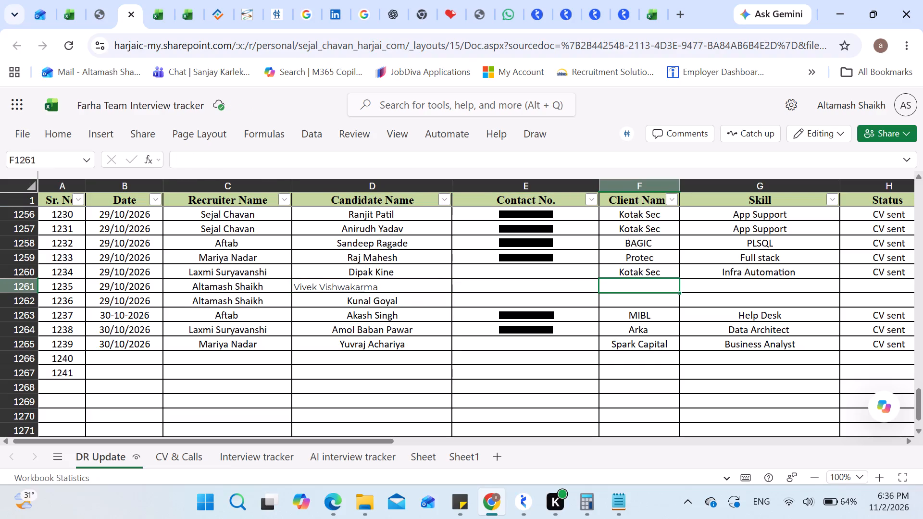
{"action": "type", "text": "Ko"}
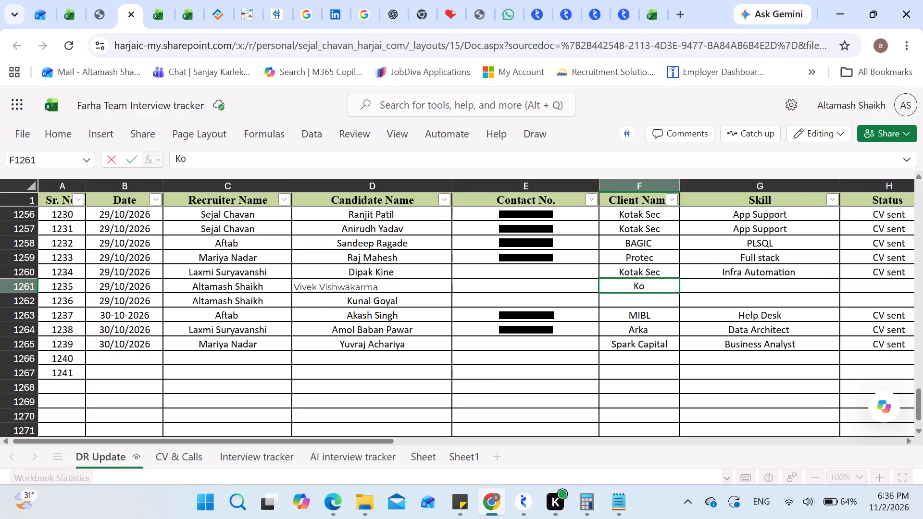
{"action": "key", "text": "BackSpace"}
{"action": "key", "text": "BackSpace"}
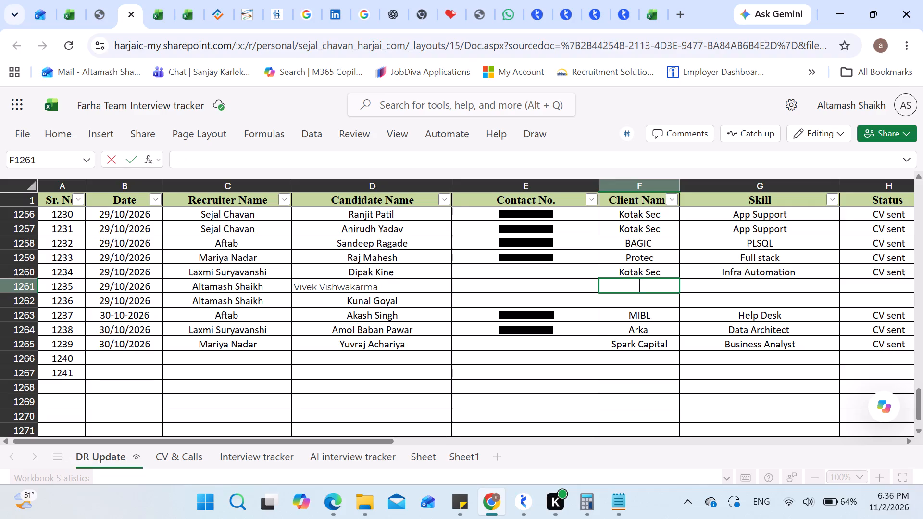
{"action": "left_click", "coordinate": [637, 270]}
{"action": "key", "text": "ctrl+c"}
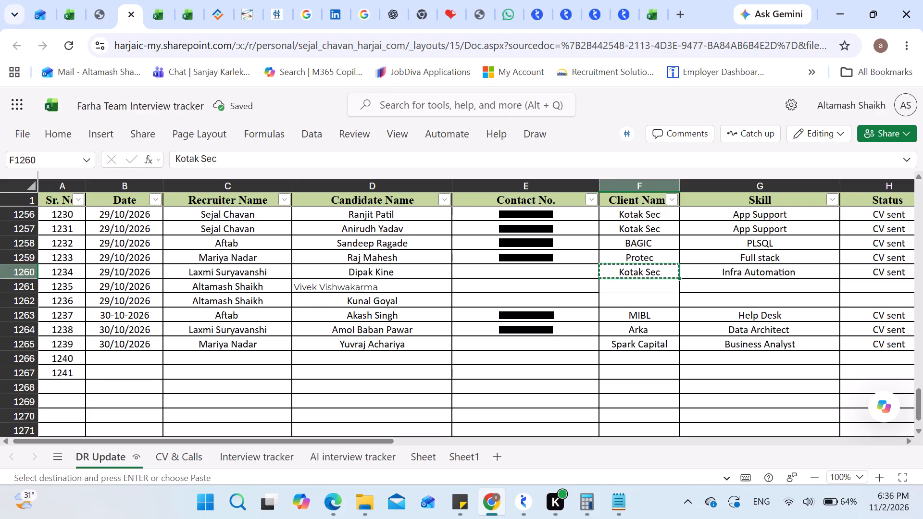
{"action": "left_click_drag", "start_coordinate": [637, 285], "coordinate": [637, 297]}
{"action": "key", "text": "ctrl+v"}
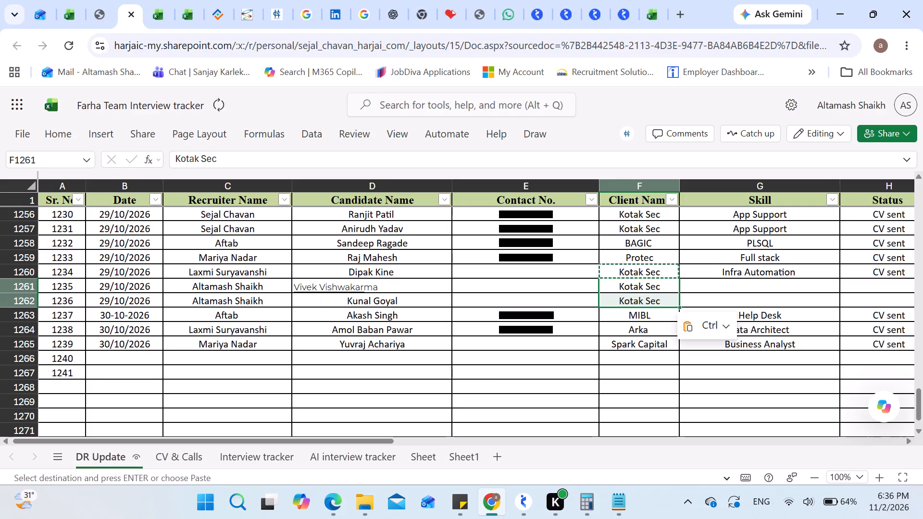
Copy the skill Infra Automation from row 1260 into the Skill cells of rows 1261 and 1262.
{"action": "left_click", "coordinate": [706, 289]}
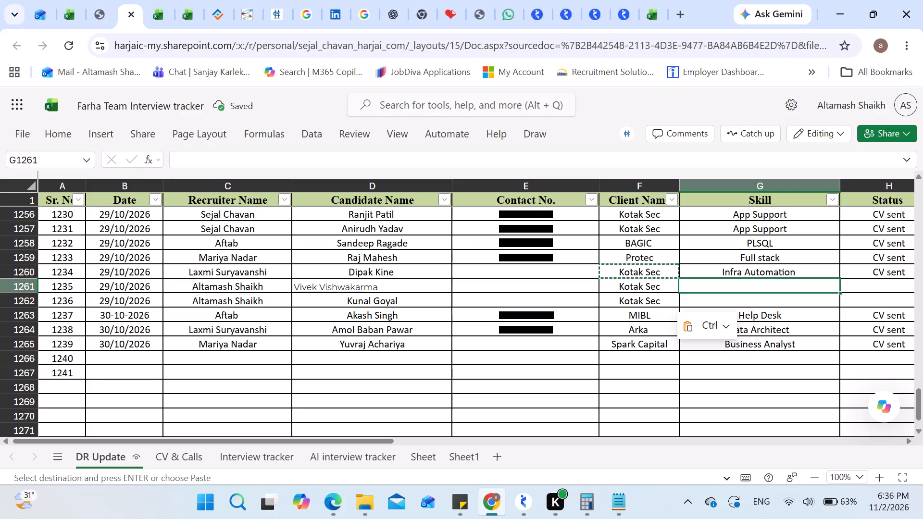
{"action": "left_click", "coordinate": [739, 274]}
{"action": "key", "text": "ctrl+c"}
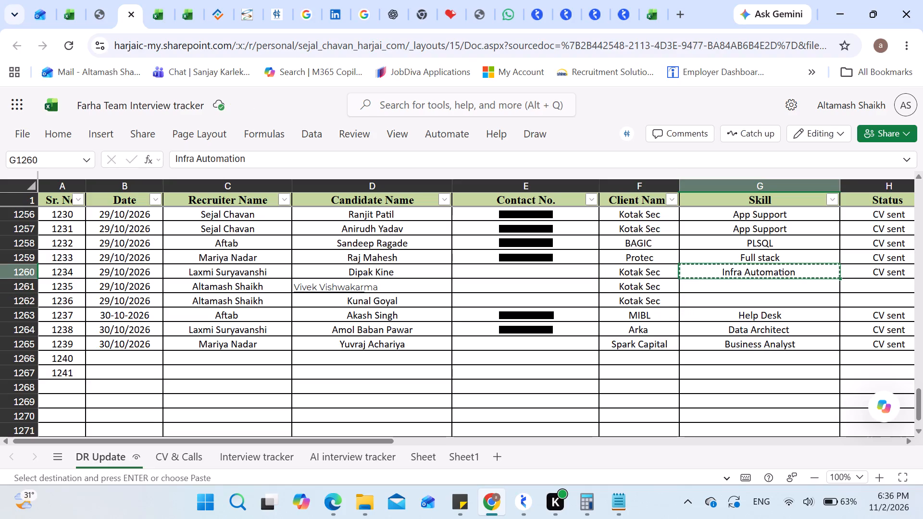
{"action": "left_click_drag", "start_coordinate": [739, 287], "coordinate": [738, 301]}
{"action": "key", "text": "ctrl+v"}
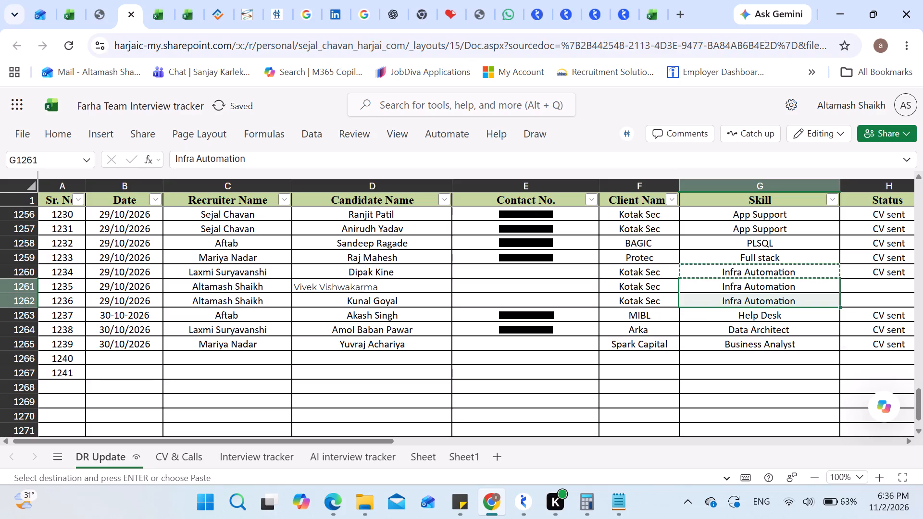
Copy the status CV sent from row 1260 into the Status cells of rows 1261 and 1262.
{"action": "scroll", "coordinate": [855, 285], "scroll_direction": "left", "scroll_amount": 1}
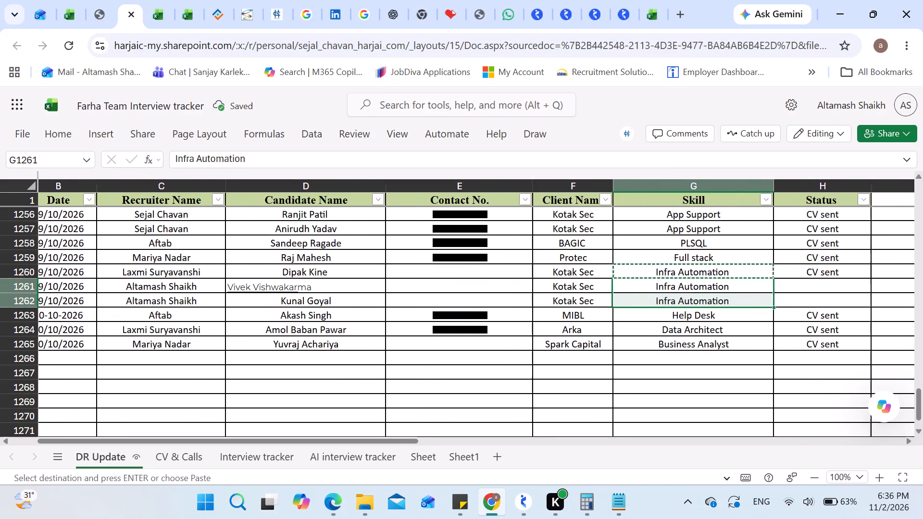
{"action": "scroll", "coordinate": [855, 285], "scroll_direction": "left", "scroll_amount": 1}
{"action": "left_click_drag", "start_coordinate": [855, 285], "coordinate": [819, 282]}
{"action": "left_click", "coordinate": [812, 269]}
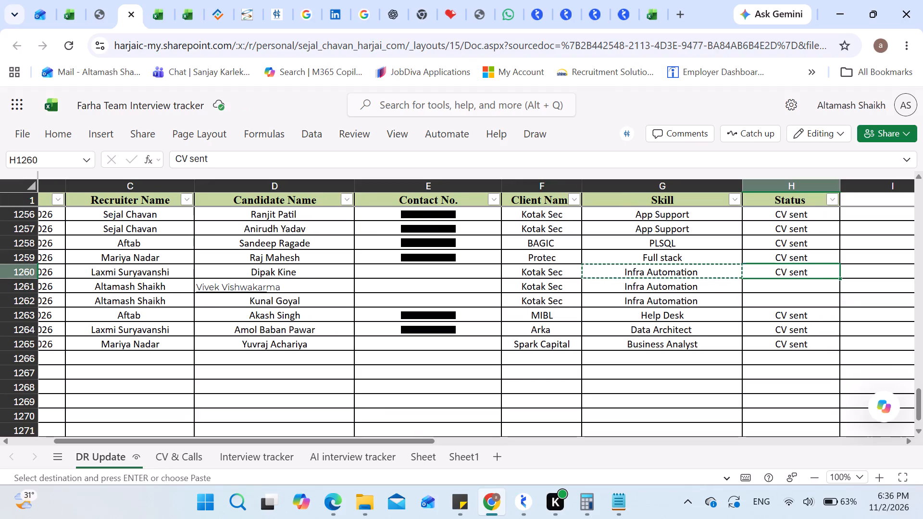
{"action": "key", "text": "ctrl+c"}
{"action": "left_click_drag", "start_coordinate": [802, 285], "coordinate": [799, 303]}
{"action": "key", "text": "ctrl+v"}
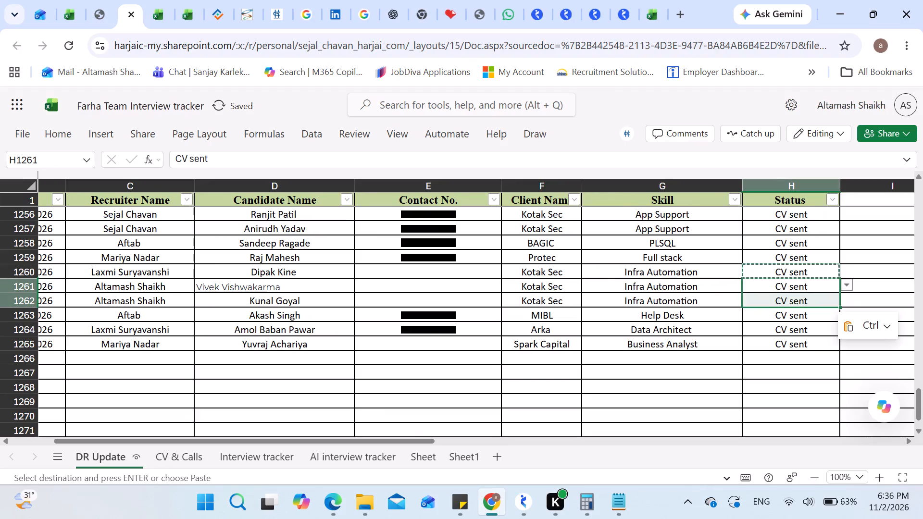
Apply the formatting of the Candidate Name cell in row 1262 to the one in row 1261 with Format Painter.
{"action": "scroll", "coordinate": [567, 284], "scroll_direction": "right", "scroll_amount": 1}
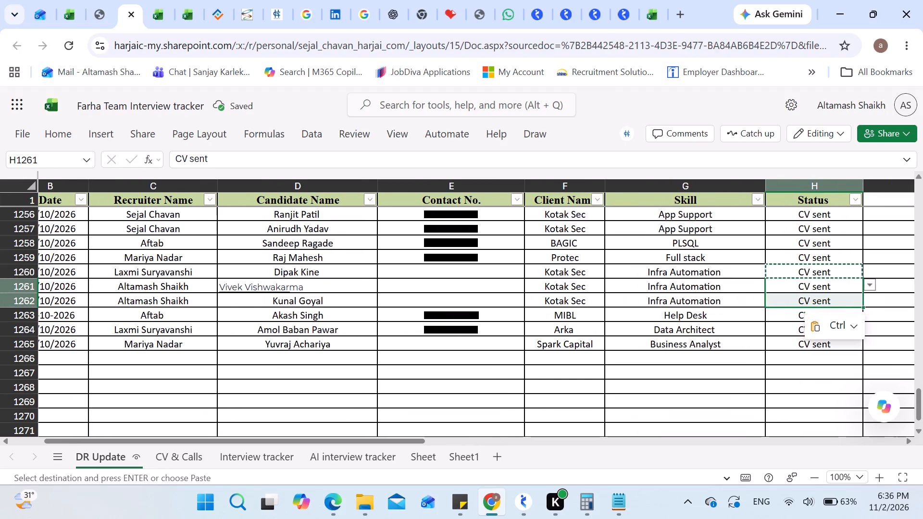
{"action": "left_click", "coordinate": [314, 298]}
{"action": "left_click", "coordinate": [65, 128]}
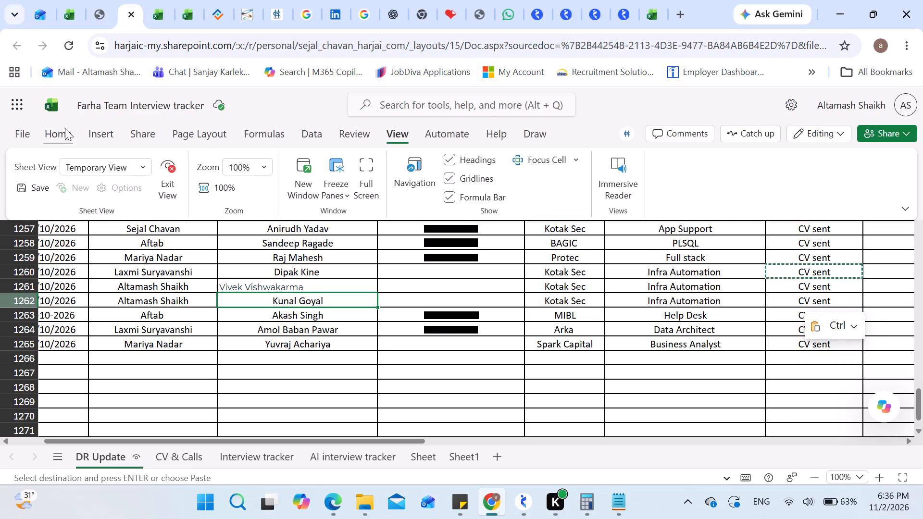
{"action": "left_click", "coordinate": [78, 192]}
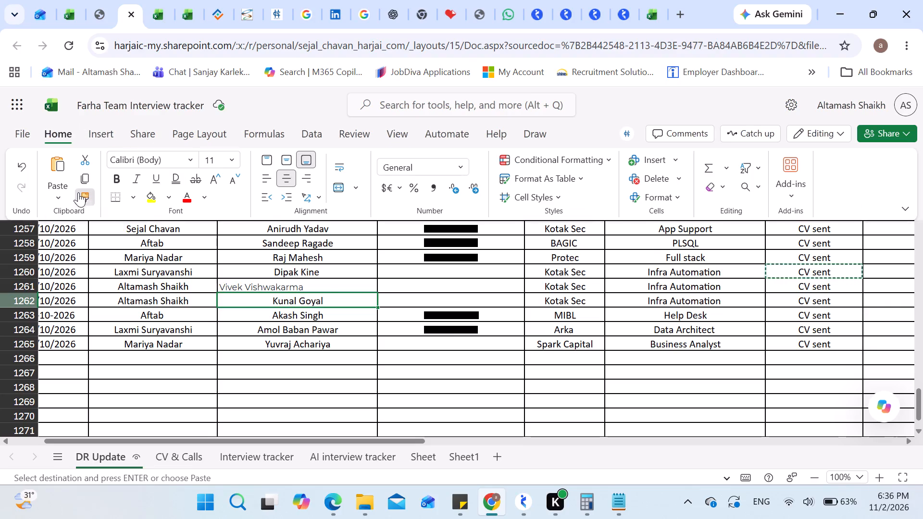
{"action": "left_click", "coordinate": [241, 279]}
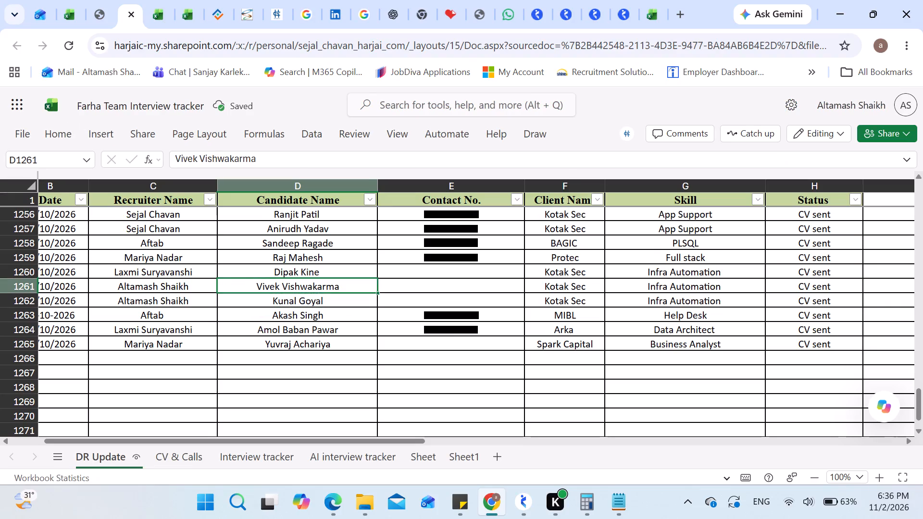
Copy the mobile number of Kotak Securities applicant Vivek from Tallite ATS into the tracker's Contact No. cell in row 1261.
{"action": "double_click", "coordinate": [422, 280]}
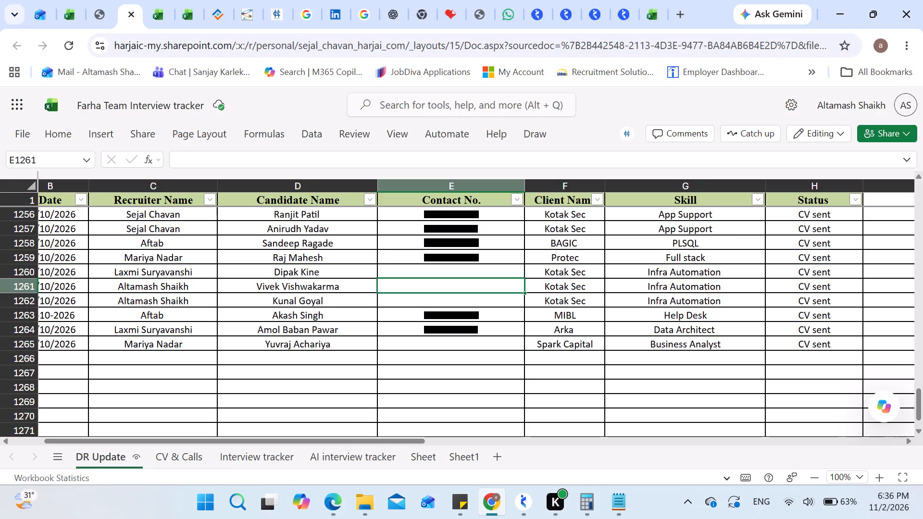
{"action": "left_click", "coordinate": [211, 7]}
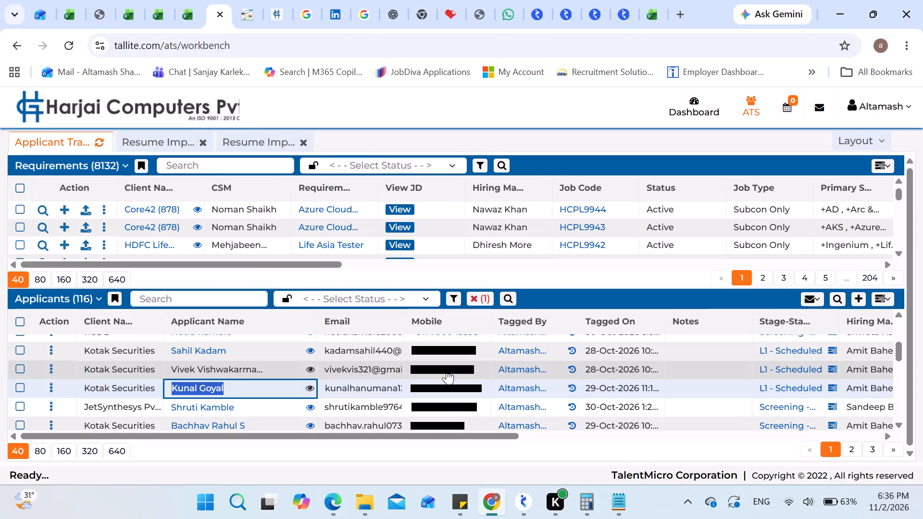
{"action": "left_click_drag", "start_coordinate": [474, 373], "coordinate": [423, 365]}
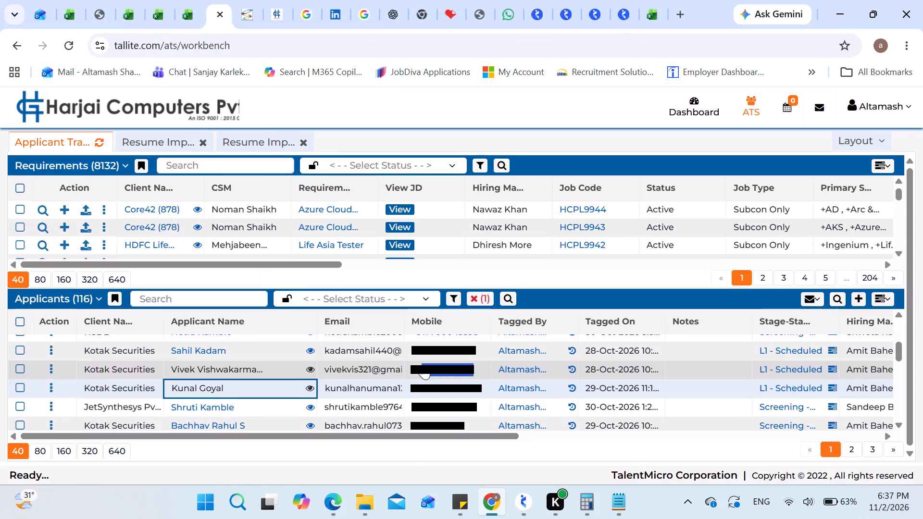
{"action": "left_click_drag", "start_coordinate": [423, 365], "coordinate": [425, 364]}
{"action": "key", "text": "ctrl+c"}
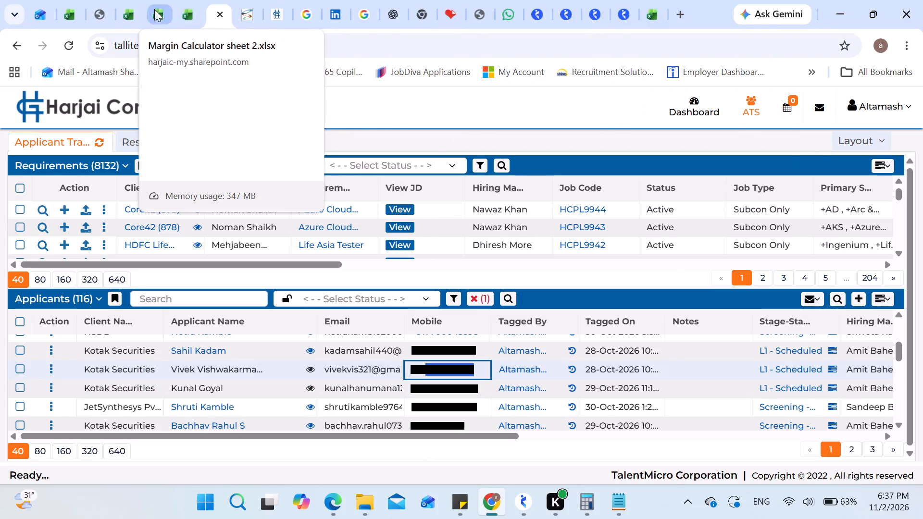
{"action": "left_click", "coordinate": [126, 6]}
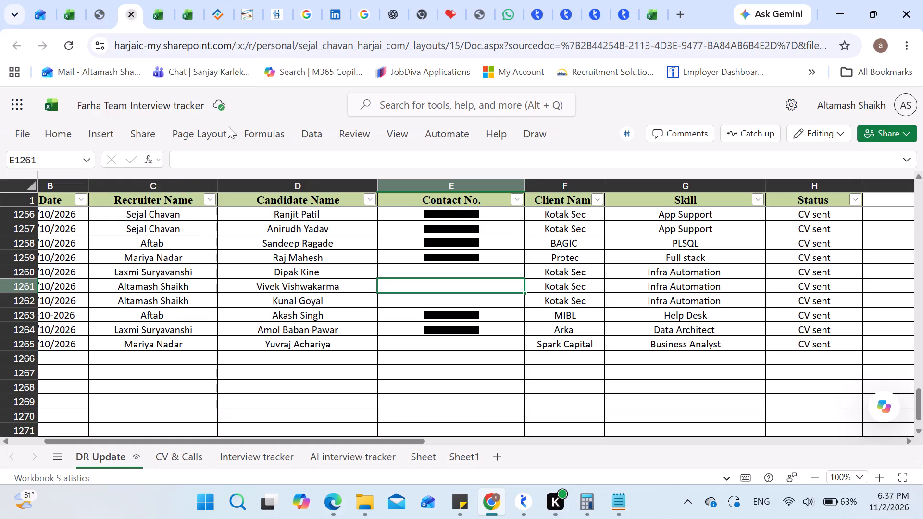
{"action": "key", "text": "ctrl+v"}
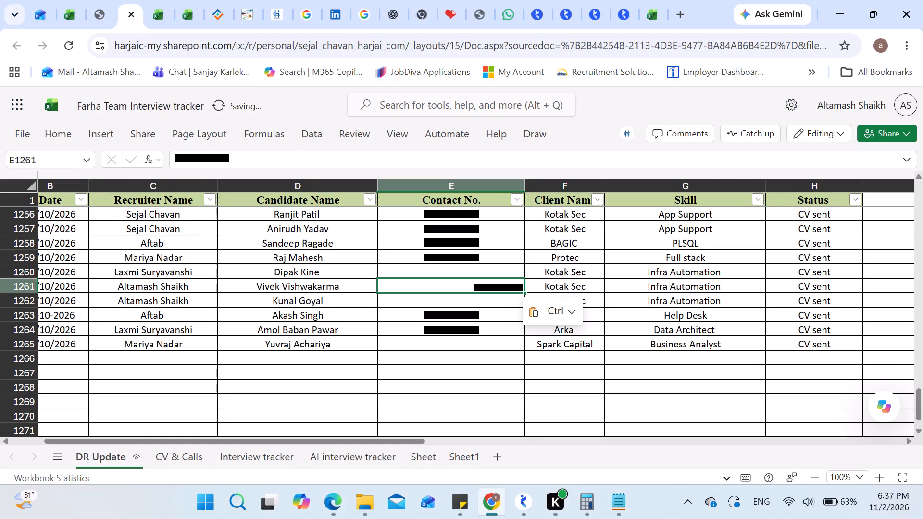
Copy the mobile number of Kotak Securities applicant Kunal from Tallite ATS into the tracker's Contact No. cell in row 1262.
{"action": "left_click", "coordinate": [433, 306]}
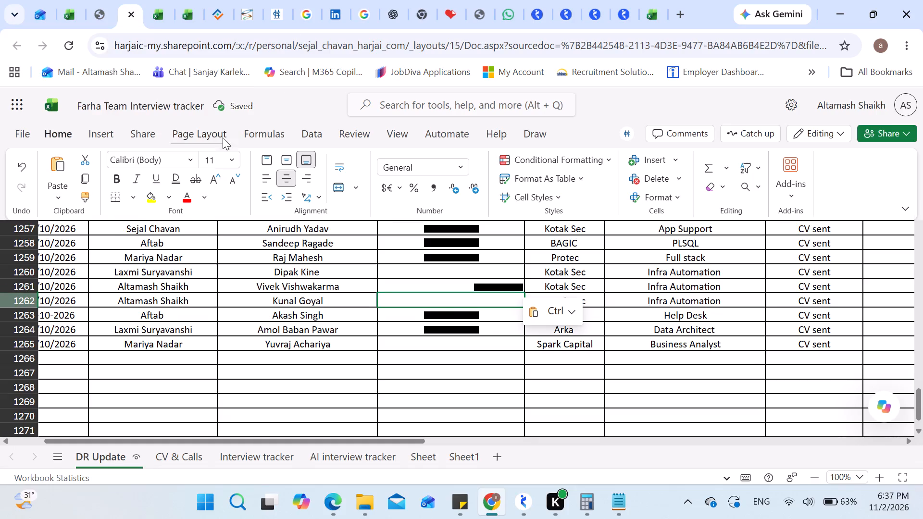
{"action": "left_click", "coordinate": [212, 23]}
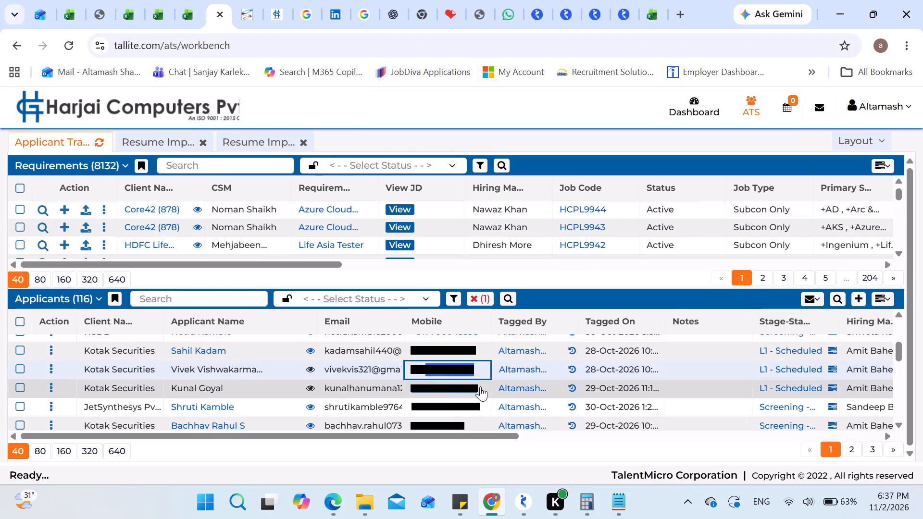
{"action": "left_click_drag", "start_coordinate": [480, 386], "coordinate": [423, 392]}
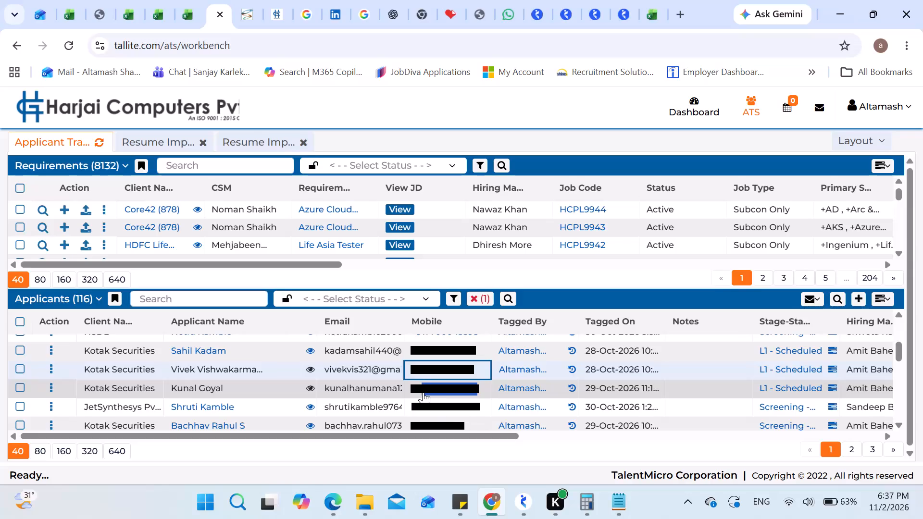
{"action": "left_click_drag", "start_coordinate": [423, 392], "coordinate": [426, 389]}
{"action": "key", "text": "ctrl+c"}
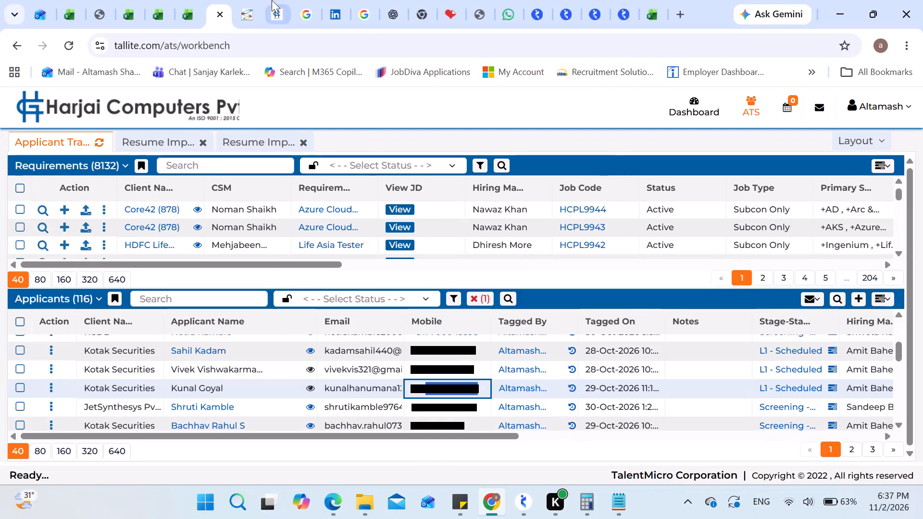
{"action": "left_click", "coordinate": [128, 9]}
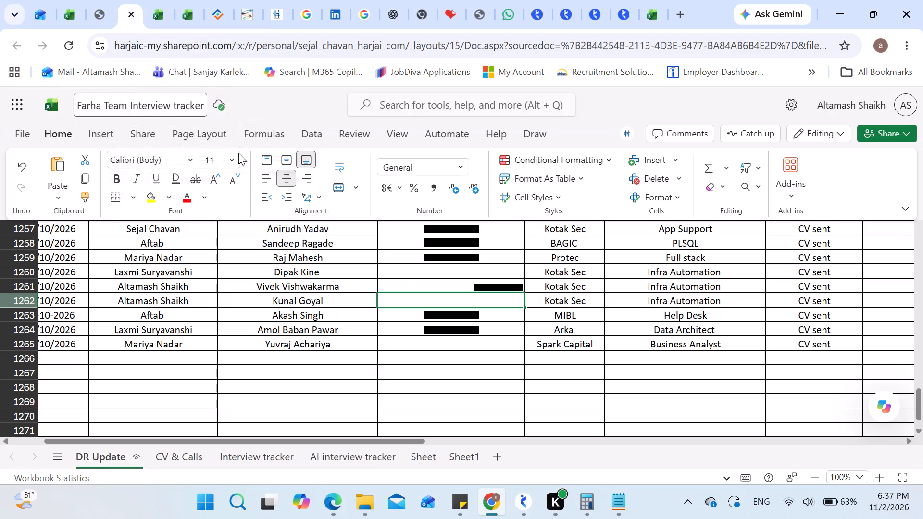
{"action": "double_click", "coordinate": [412, 296]}
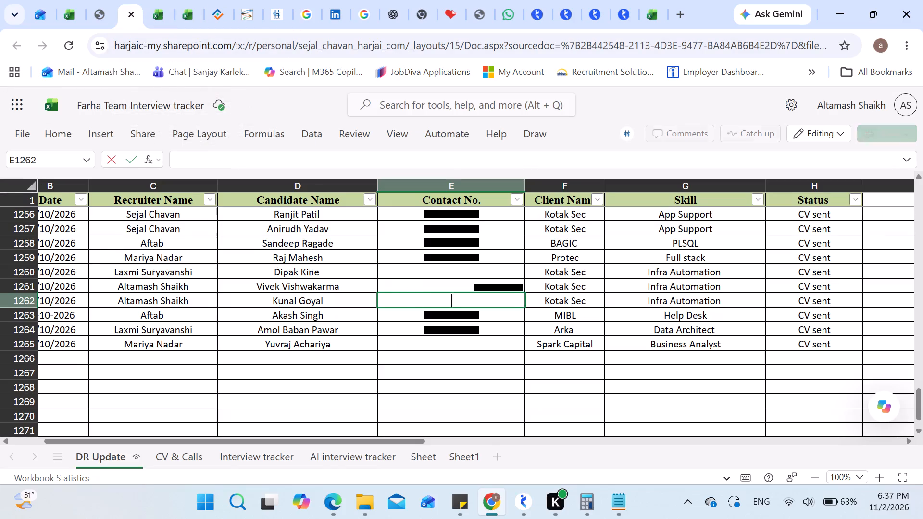
{"action": "key", "text": "ctrl+v"}
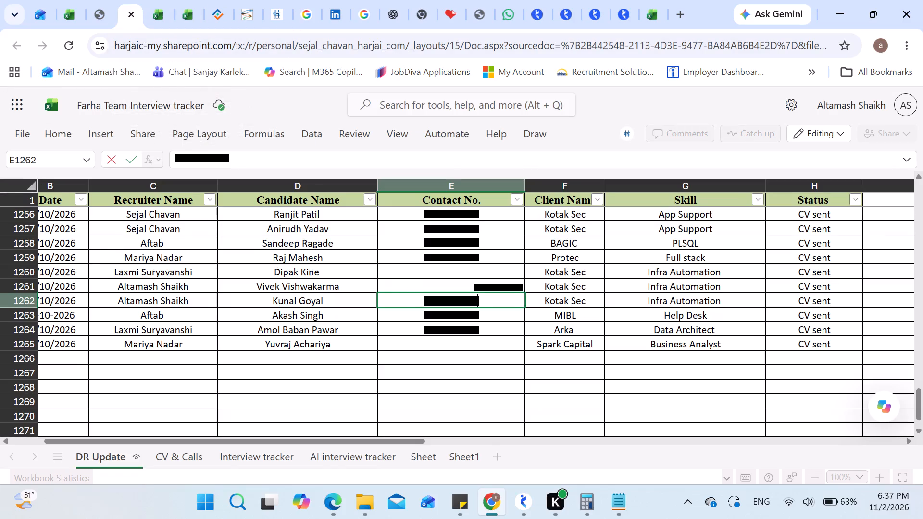
Apply the formatting of the Candidate Name cell in row 1262 to the Contact No. cell in row 1261 with Format Painter.
{"action": "left_click", "coordinate": [335, 298]}
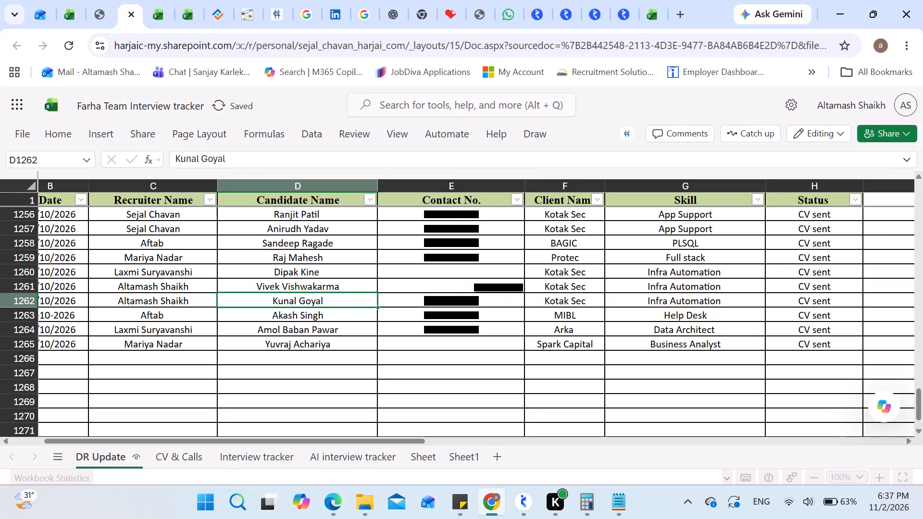
{"action": "left_click", "coordinate": [65, 134]}
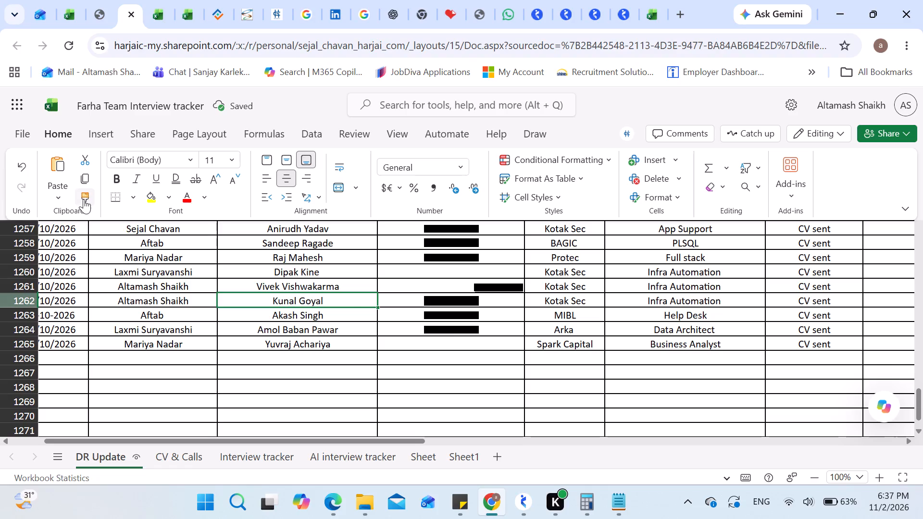
{"action": "left_click", "coordinate": [84, 199]}
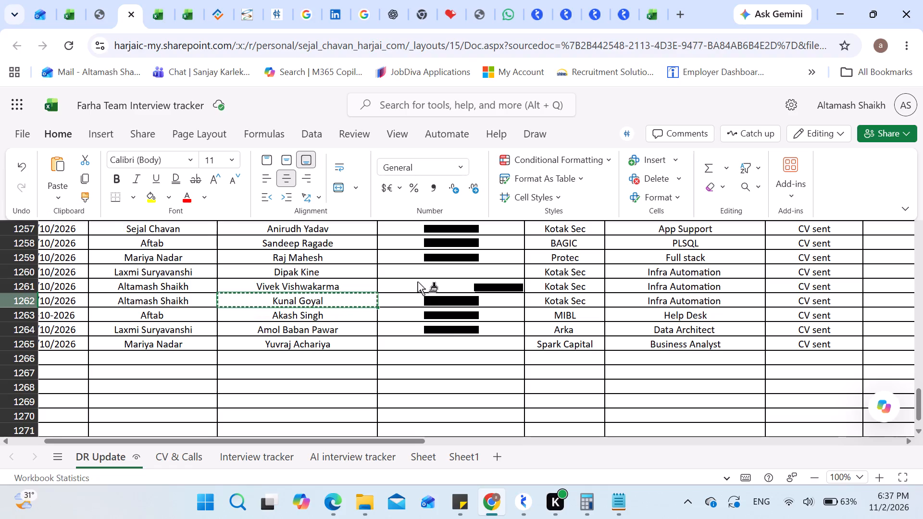
{"action": "left_click", "coordinate": [417, 282]}
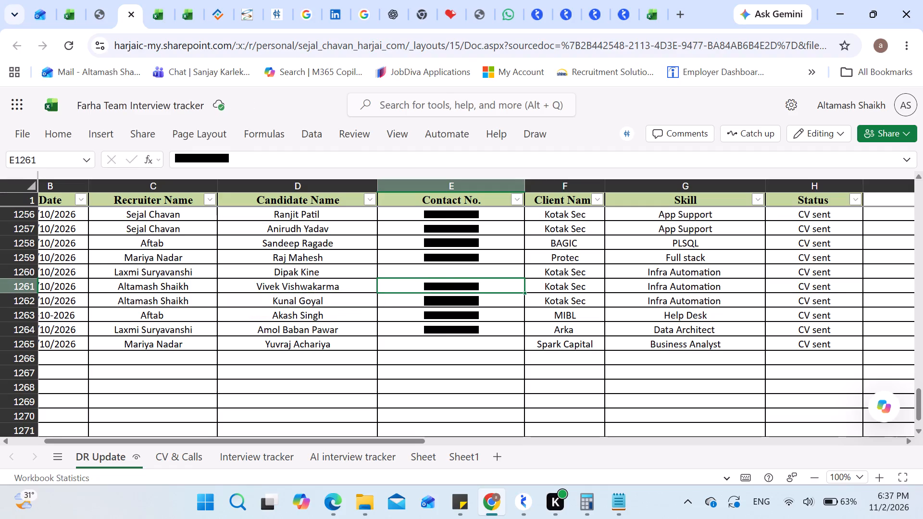
{"action": "left_click", "coordinate": [448, 302]}
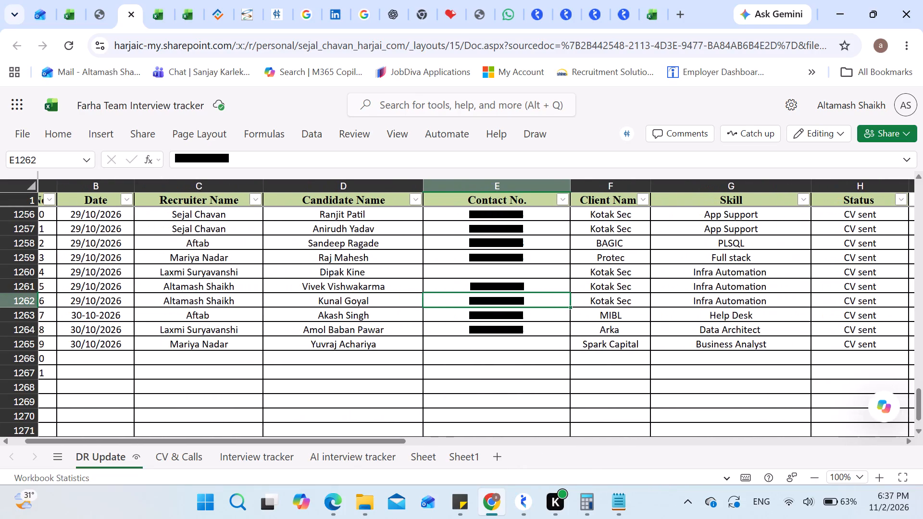
{"action": "scroll", "coordinate": [336, 285], "scroll_direction": "up", "scroll_amount": 1}
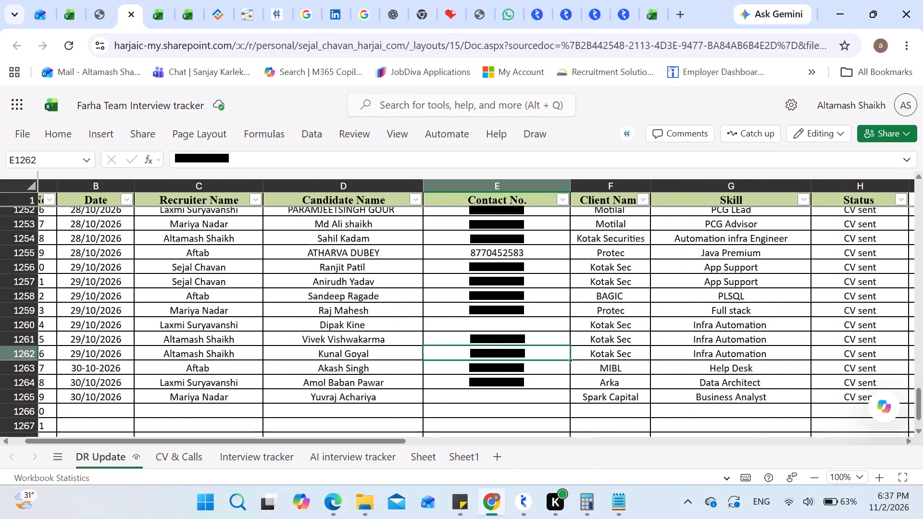
Search the DR Update sheet for "vivek" and step through the matches up to the Kotak Sec entry in row 1261.
{"action": "scroll", "coordinate": [333, 334], "scroll_direction": "down", "scroll_amount": 1}
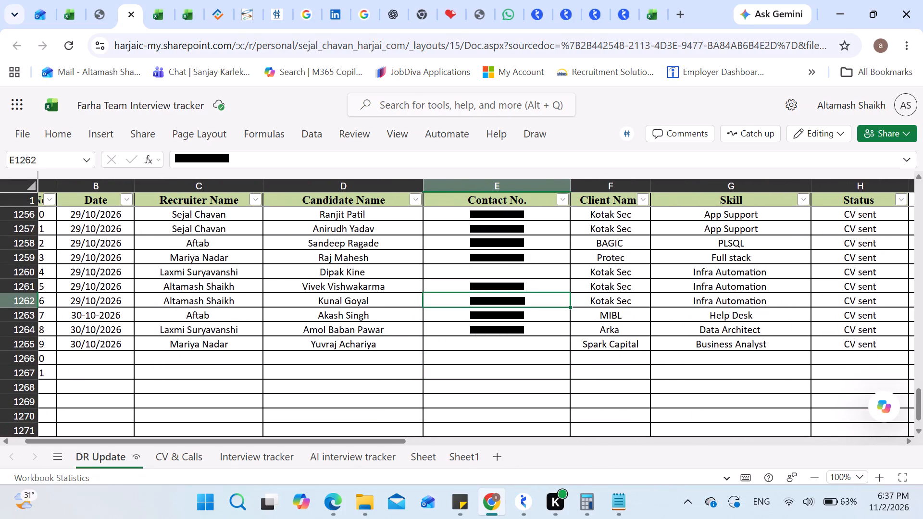
{"action": "scroll", "coordinate": [163, 351], "scroll_direction": "up", "scroll_amount": 1}
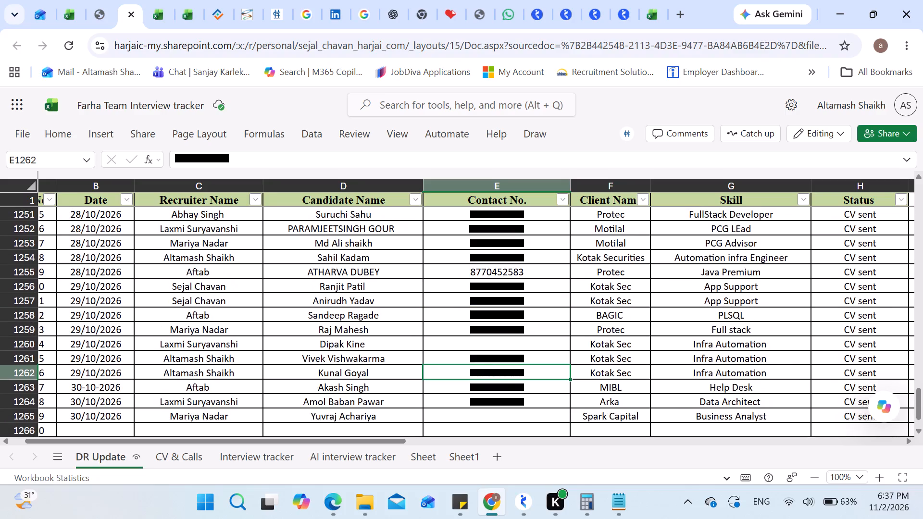
{"action": "key", "text": "ctrl+f"}
{"action": "type", "text": "vivek"}
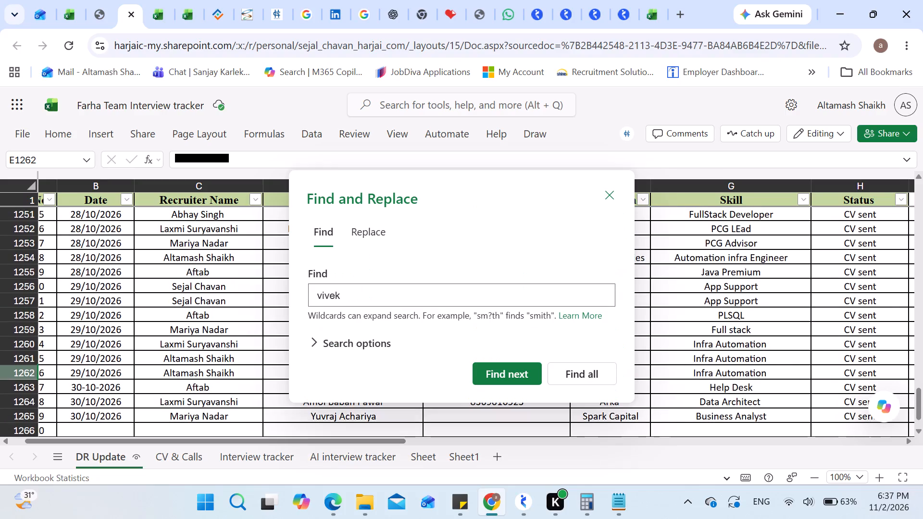
{"action": "left_click", "coordinate": [486, 380]}
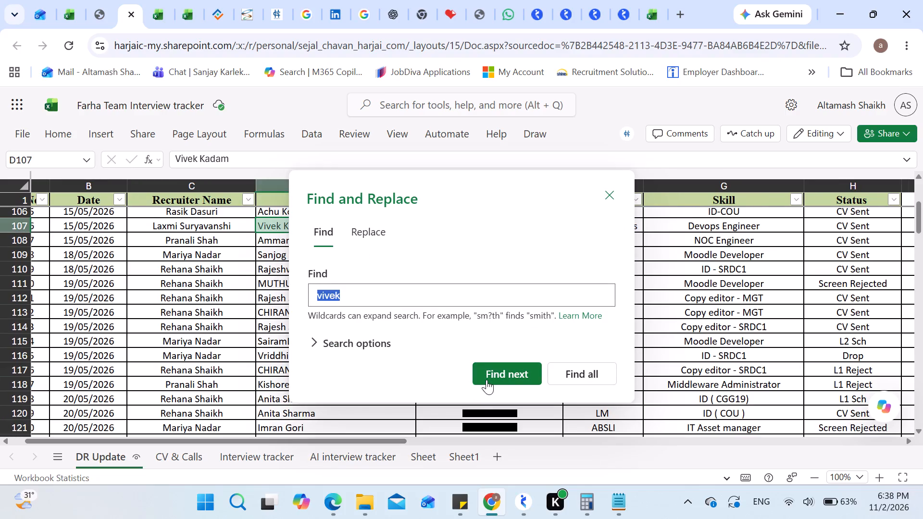
{"action": "left_click", "coordinate": [489, 378]}
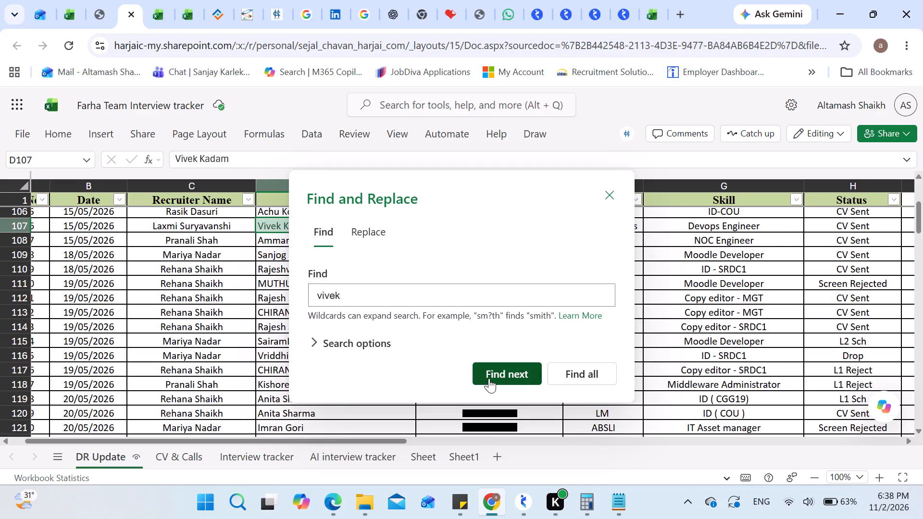
{"action": "left_click", "coordinate": [489, 378]}
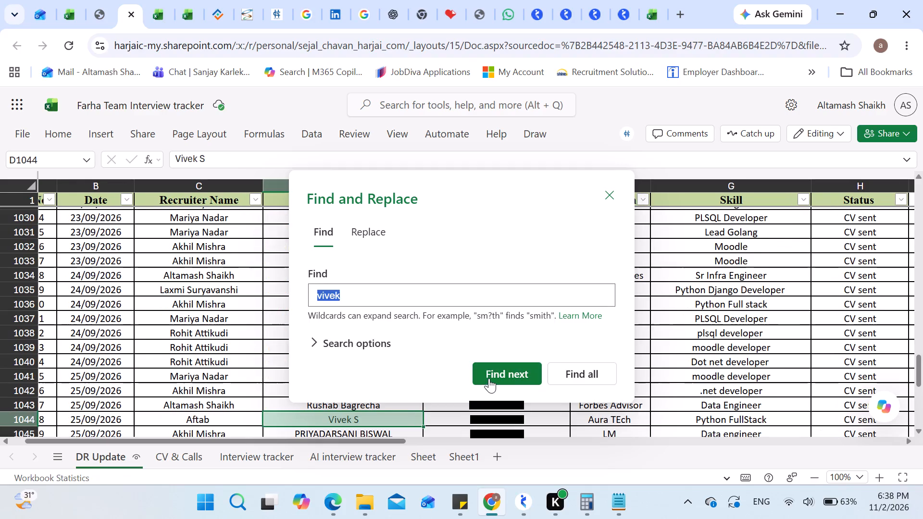
{"action": "left_click", "coordinate": [489, 378]}
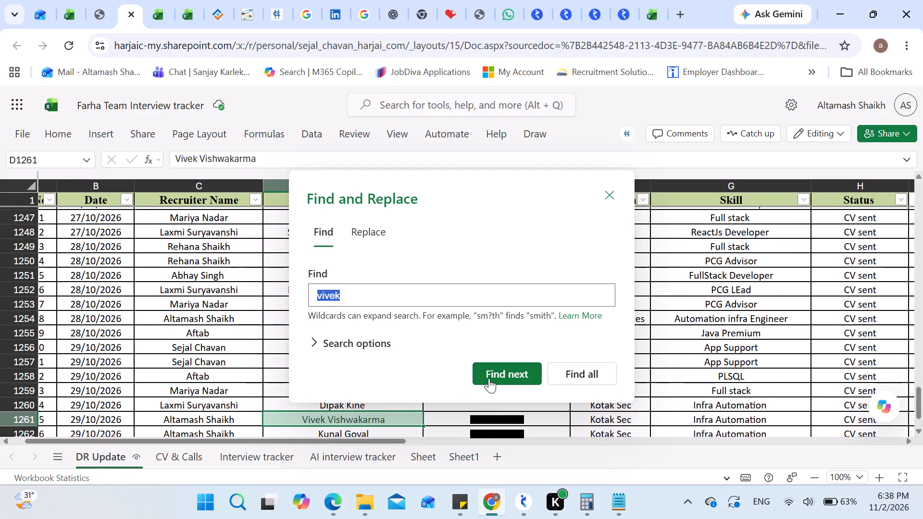
{"action": "left_click", "coordinate": [614, 192]}
Examine the late-October submission rows in the DR Update sheet and the rows following the last entry.
{"action": "scroll", "coordinate": [401, 396], "scroll_direction": "down", "scroll_amount": 1}
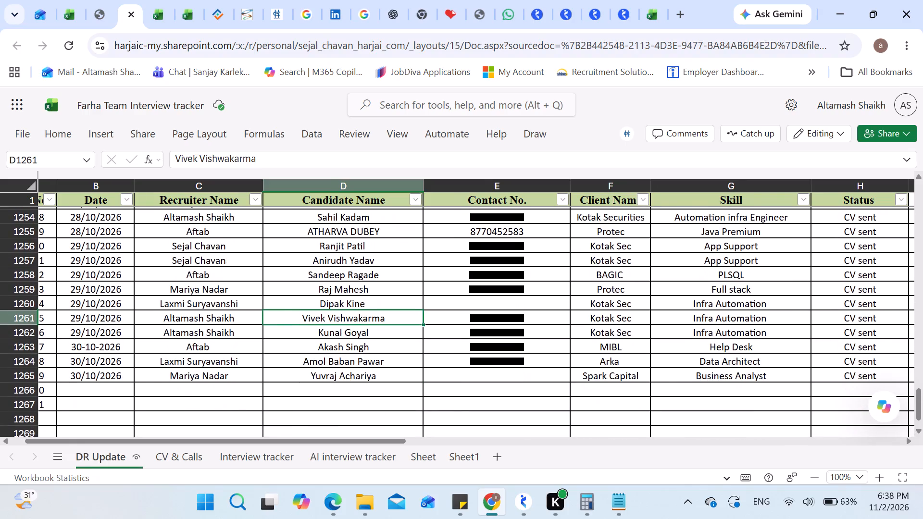
{"action": "scroll", "coordinate": [401, 396], "scroll_direction": "down", "scroll_amount": 1}
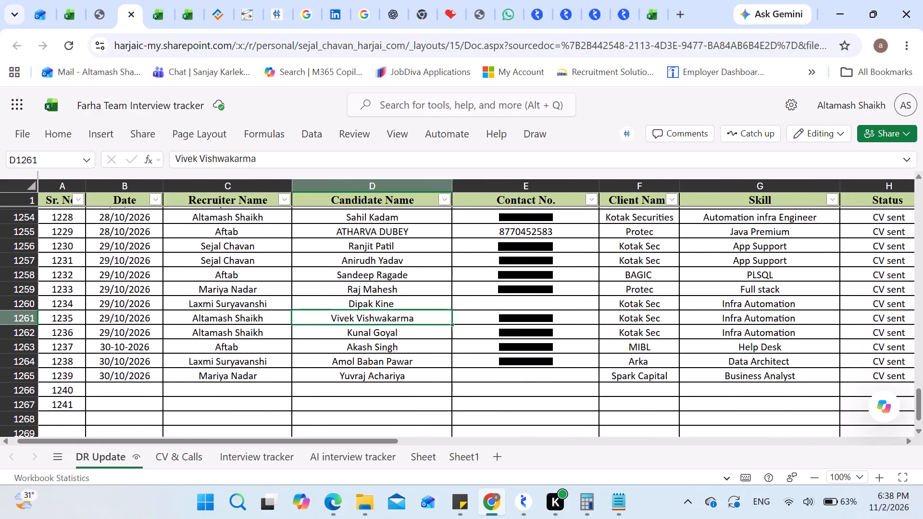
{"action": "scroll", "coordinate": [270, 316], "scroll_direction": "up", "scroll_amount": 1}
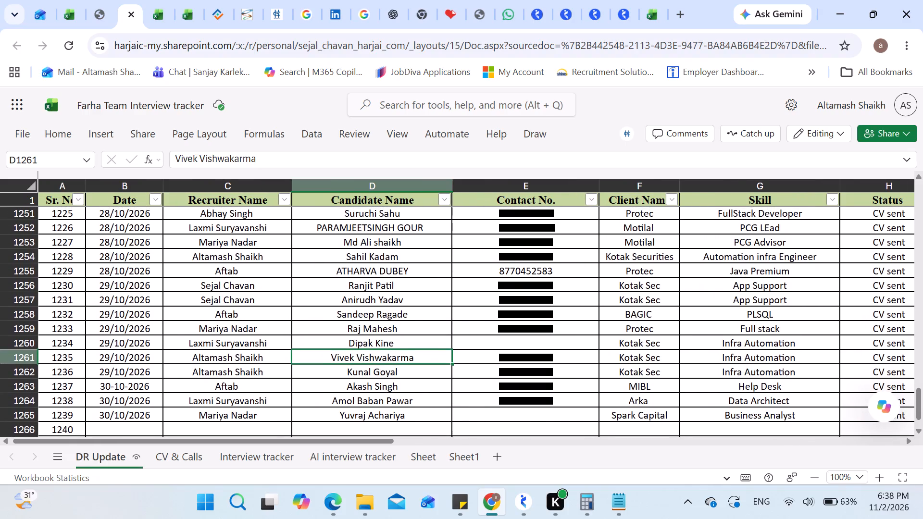
{"action": "scroll", "coordinate": [270, 316], "scroll_direction": "up", "scroll_amount": 2}
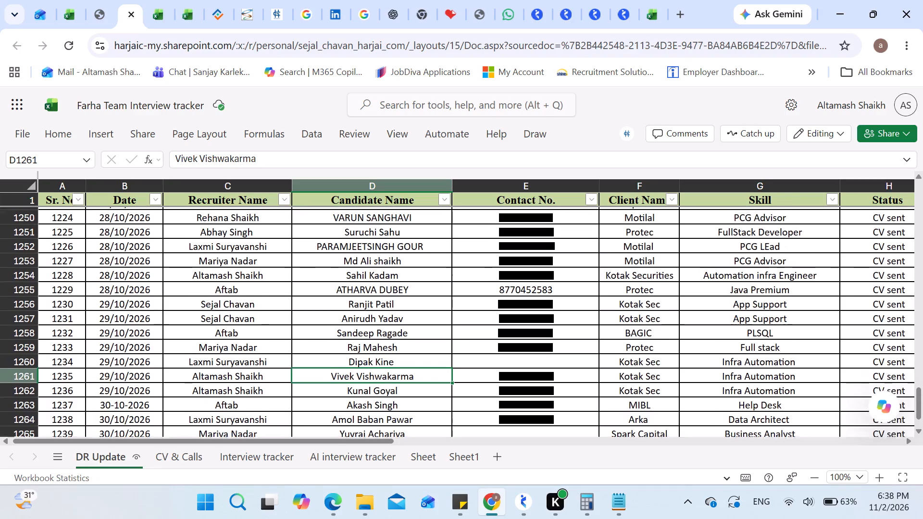
{"action": "scroll", "coordinate": [265, 290], "scroll_direction": "up", "scroll_amount": 3}
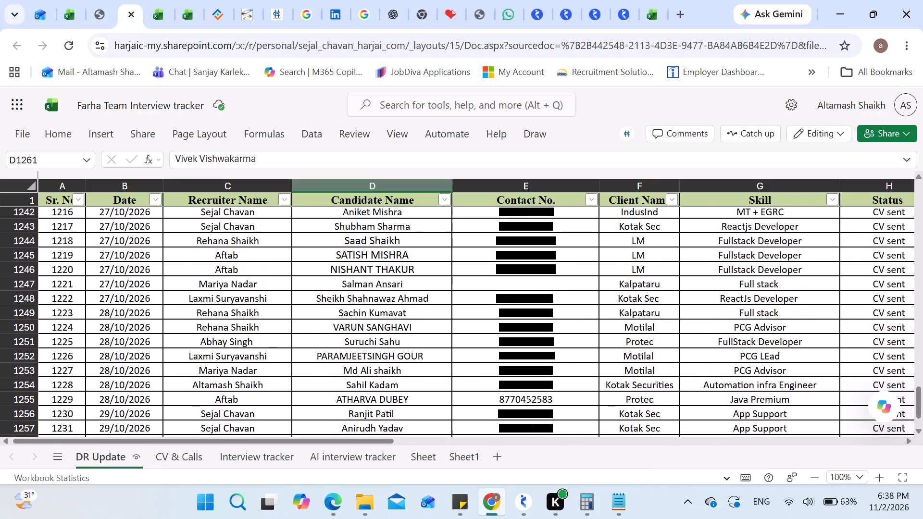
{"action": "scroll", "coordinate": [265, 290], "scroll_direction": "up", "scroll_amount": 4}
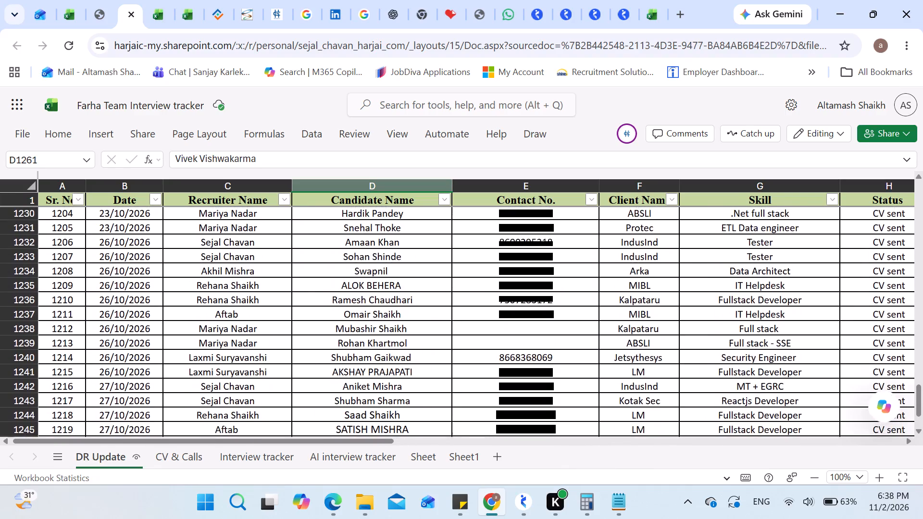
{"action": "scroll", "coordinate": [265, 290], "scroll_direction": "up", "scroll_amount": 2}
{"action": "scroll", "coordinate": [265, 290], "scroll_direction": "down", "scroll_amount": 1}
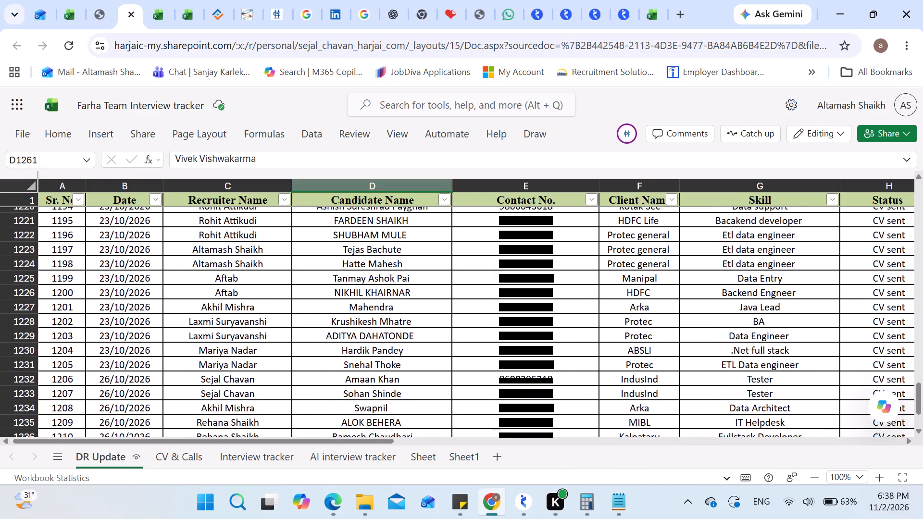
{"action": "scroll", "coordinate": [265, 290], "scroll_direction": "down", "scroll_amount": 2}
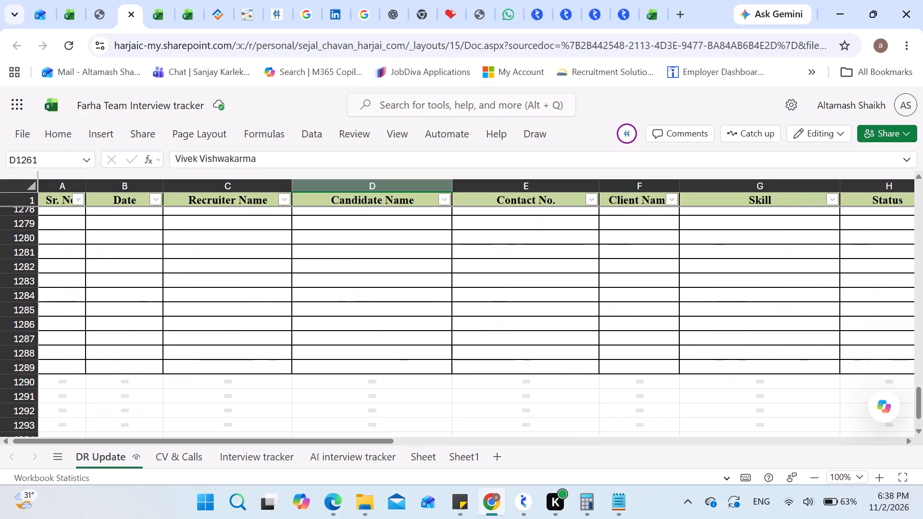
{"action": "scroll", "coordinate": [265, 290], "scroll_direction": "up", "scroll_amount": 4}
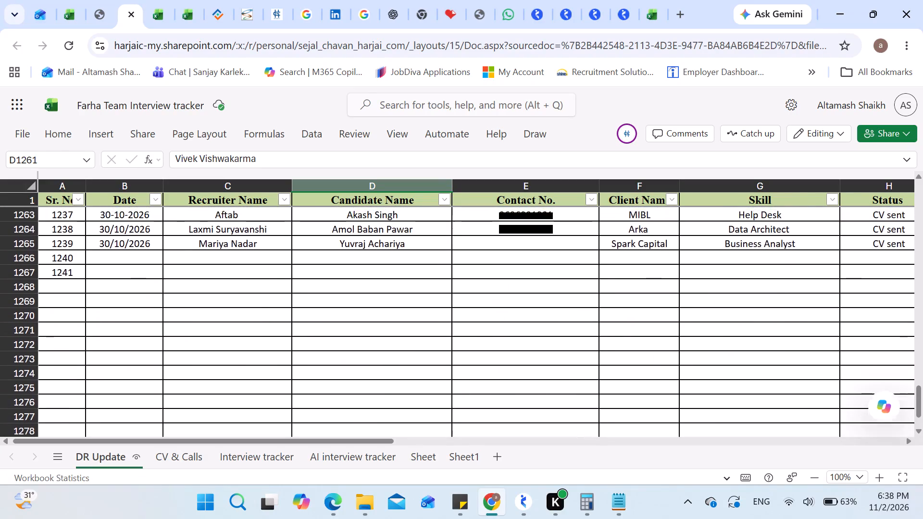
{"action": "scroll", "coordinate": [265, 290], "scroll_direction": "up", "scroll_amount": 1}
{"action": "scroll", "coordinate": [265, 290], "scroll_direction": "down", "scroll_amount": 2}
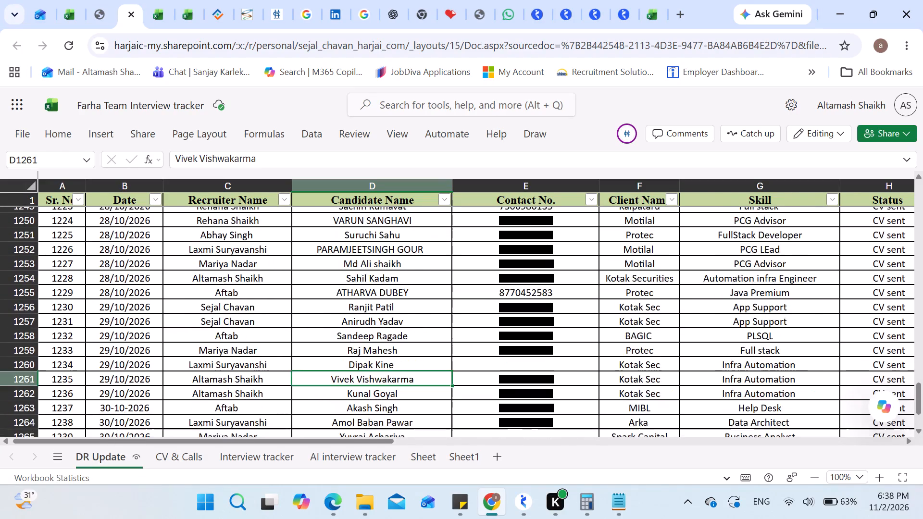
{"action": "scroll", "coordinate": [249, 296], "scroll_direction": "down", "scroll_amount": 2}
{"action": "left_click", "coordinate": [169, 340]}
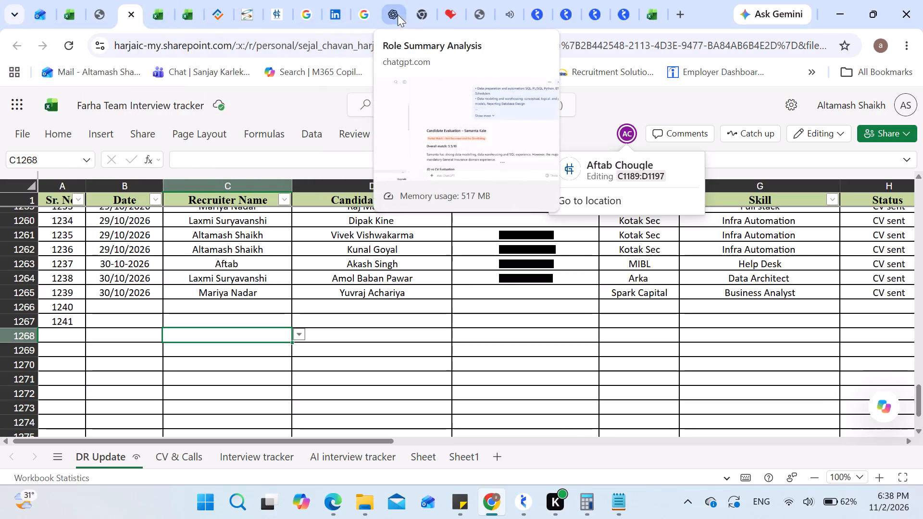
{"action": "left_click", "coordinate": [525, 18]}
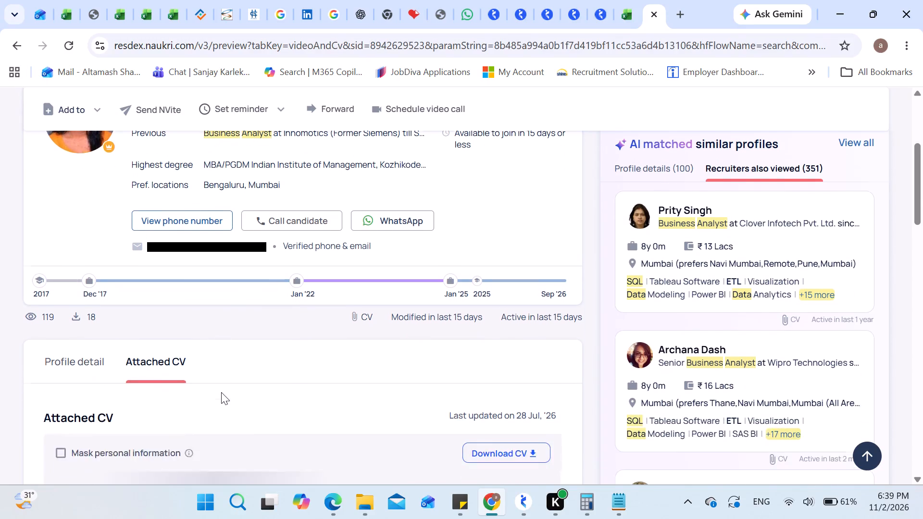
{"action": "scroll", "coordinate": [221, 392], "scroll_direction": "down", "scroll_amount": 4}
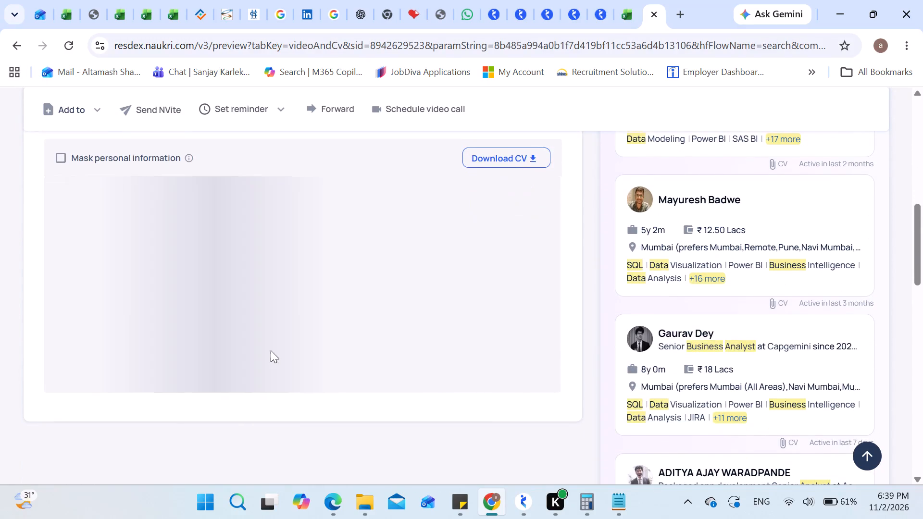
{"action": "scroll", "coordinate": [271, 350], "scroll_direction": "up", "scroll_amount": 1}
{"action": "scroll", "coordinate": [299, 342], "scroll_direction": "down", "scroll_amount": 3}
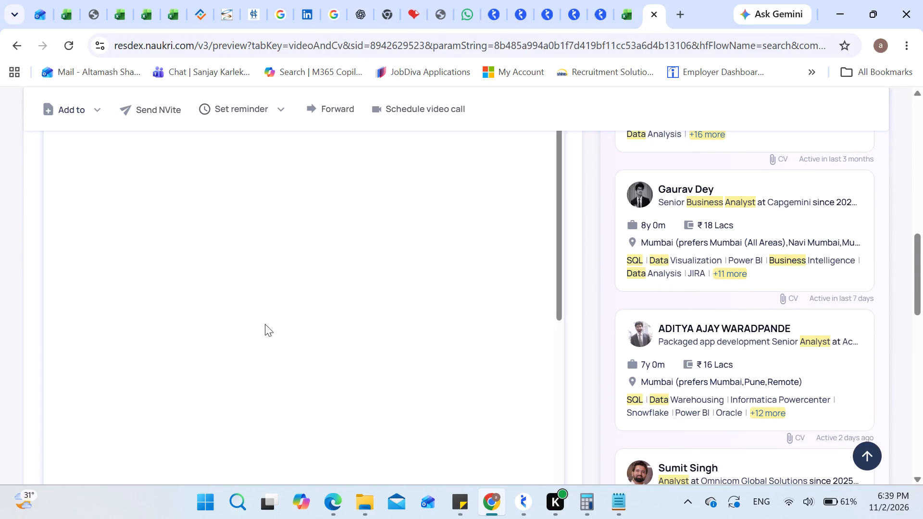
{"action": "left_click", "coordinate": [251, 297]}
{"action": "key", "text": "ctrl+a"}
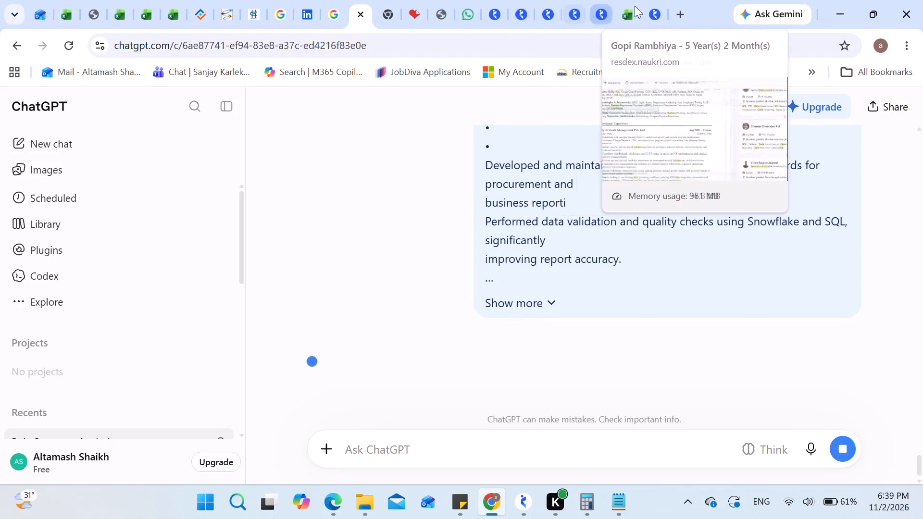
Rerun the recent Naukri Resdex search for General Insurance, Data Modelling, SQL, Business Analyst profiles, replacing the open Samanta profile page.
{"action": "left_click", "coordinate": [544, 8]}
{"action": "scroll", "coordinate": [424, 206], "scroll_direction": "up", "scroll_amount": 1}
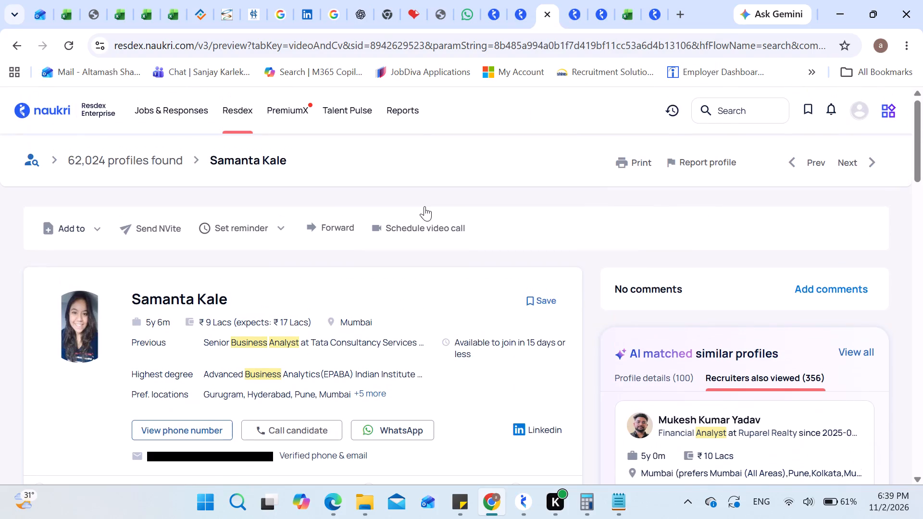
{"action": "scroll", "coordinate": [424, 206], "scroll_direction": "up", "scroll_amount": 4}
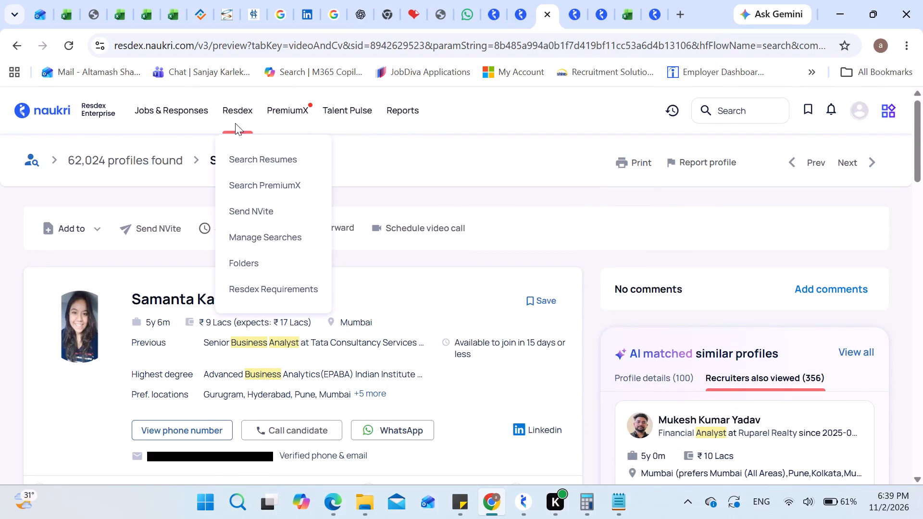
{"action": "left_click", "coordinate": [236, 156]}
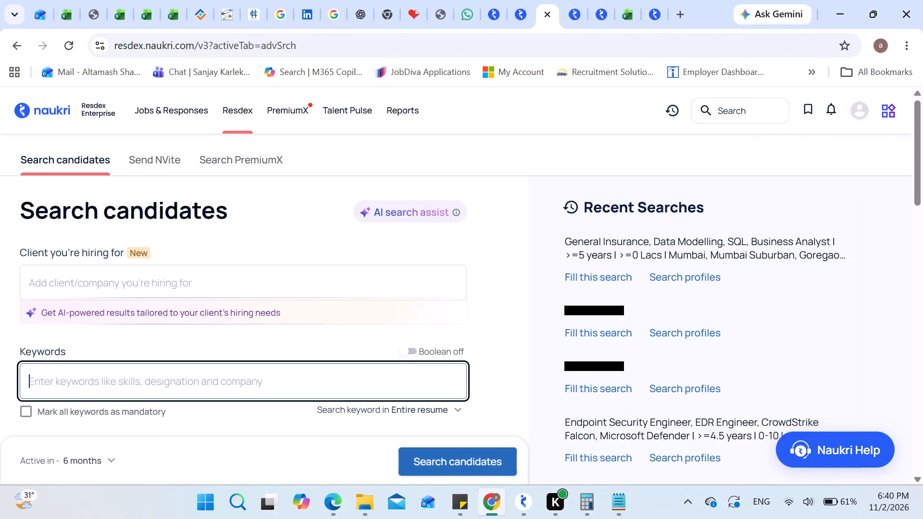
{"action": "left_click", "coordinate": [691, 275]}
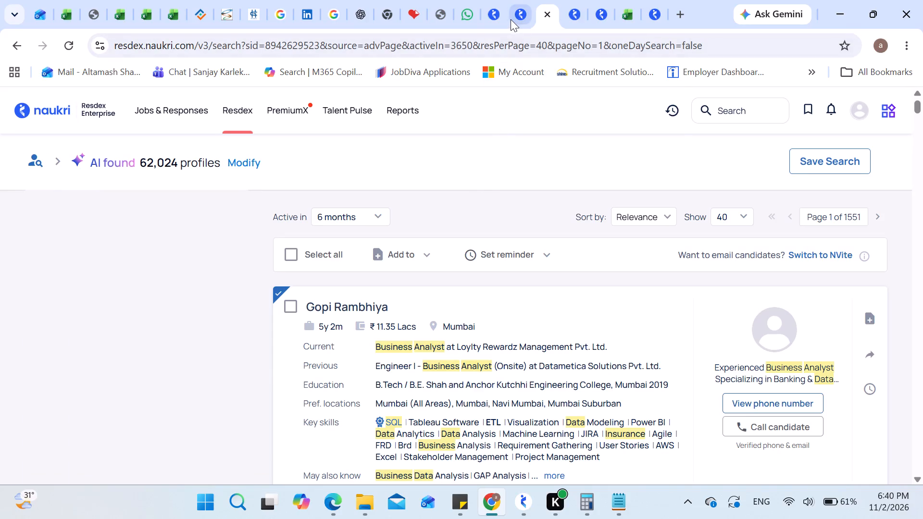
Close the logged-out Naukri page and the older Resdex results page, keeping the freshly run search open.
{"action": "left_click", "coordinate": [517, 13]}
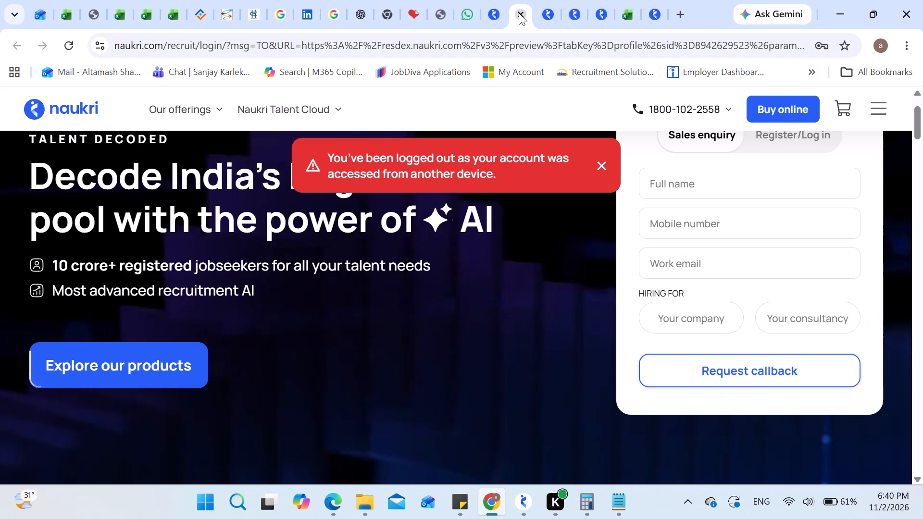
{"action": "left_click", "coordinate": [522, 14]}
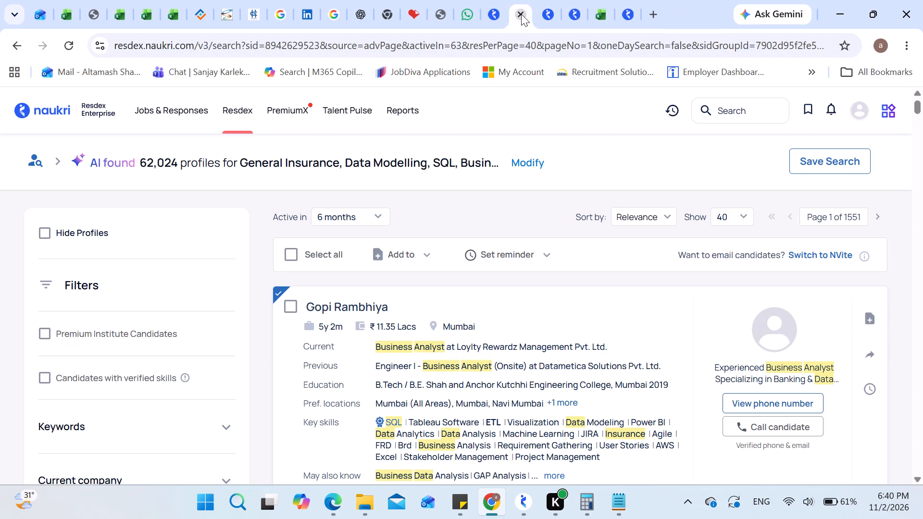
{"action": "left_click", "coordinate": [486, 17]}
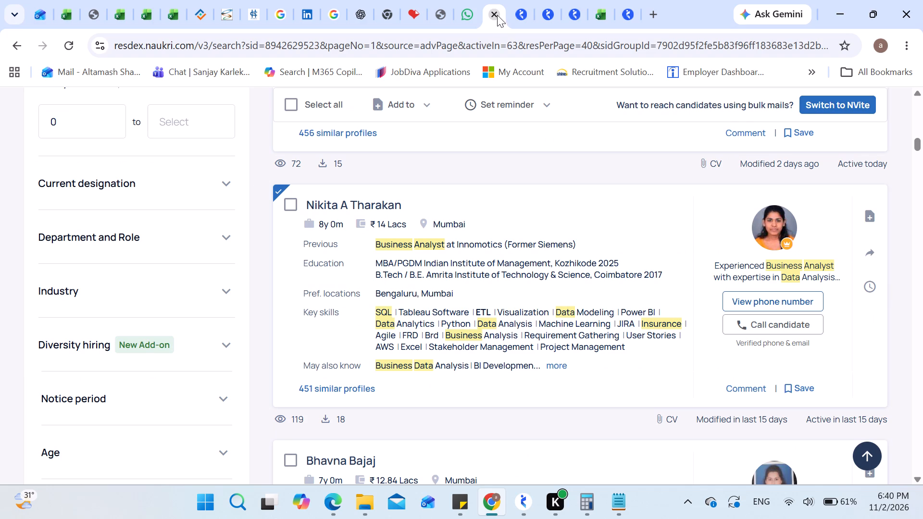
{"action": "left_click", "coordinate": [494, 15]}
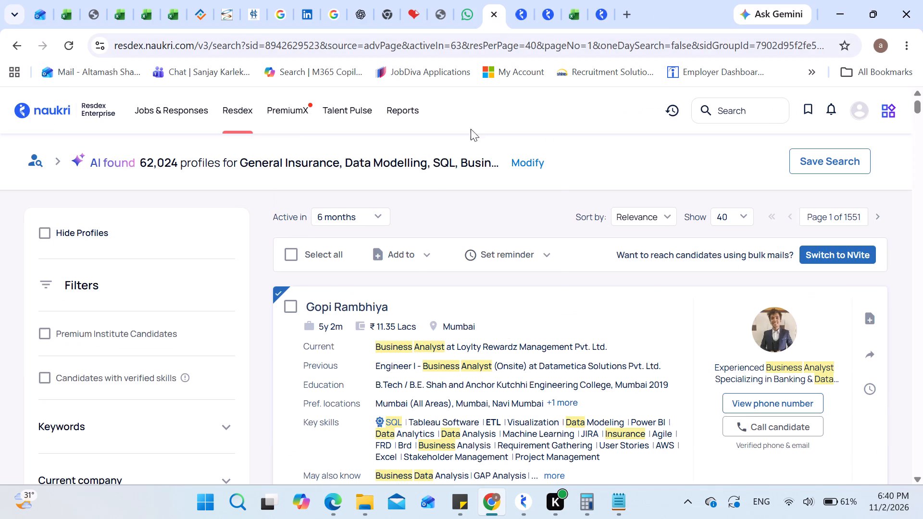
Examine the first candidate cards in the General Insurance Business Analyst search results, comparing experience, salary, location and key skills.
{"action": "scroll", "coordinate": [645, 281], "scroll_direction": "down", "scroll_amount": 3}
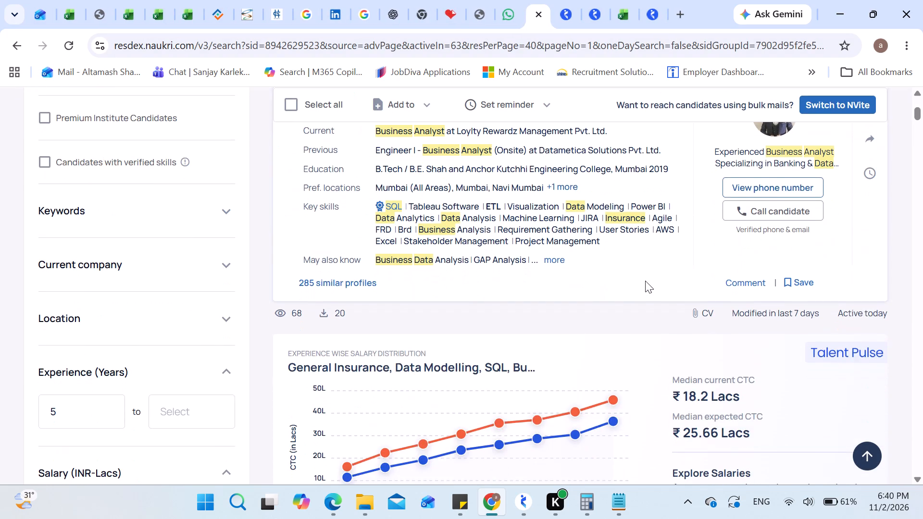
{"action": "scroll", "coordinate": [643, 280], "scroll_direction": "up", "scroll_amount": 1}
{"action": "scroll", "coordinate": [641, 280], "scroll_direction": "down", "scroll_amount": 3}
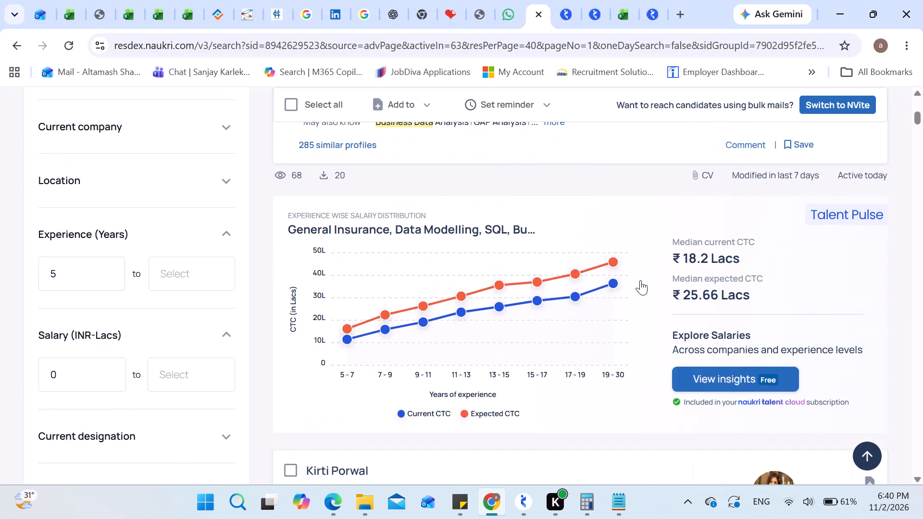
{"action": "scroll", "coordinate": [639, 280], "scroll_direction": "down", "scroll_amount": 3}
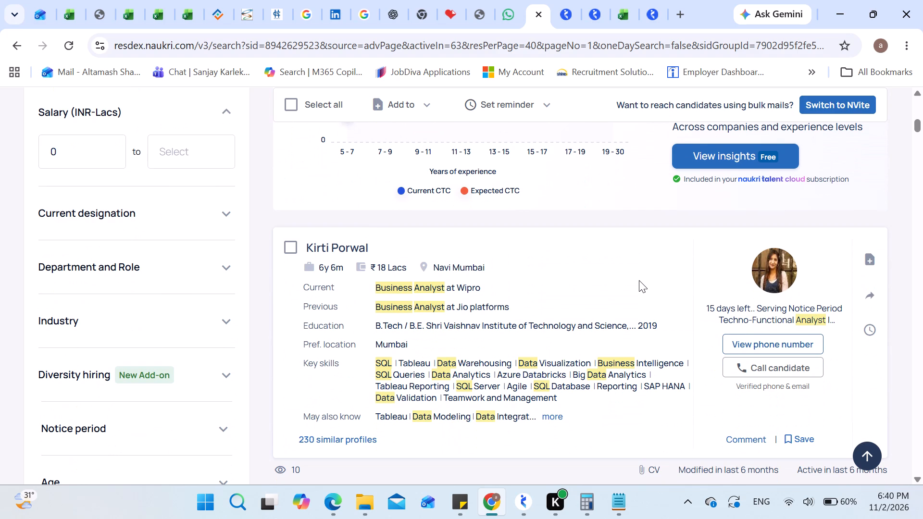
{"action": "scroll", "coordinate": [639, 280], "scroll_direction": "down", "scroll_amount": 1}
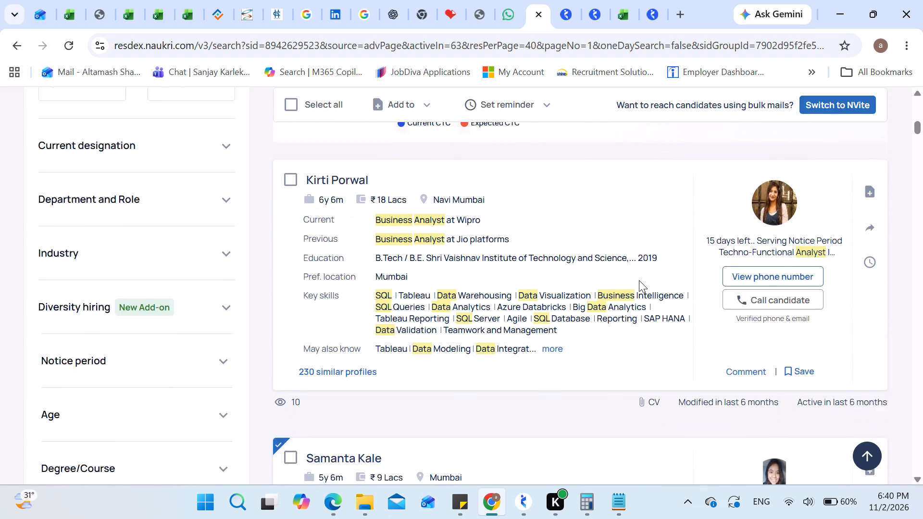
{"action": "scroll", "coordinate": [639, 280], "scroll_direction": "down", "scroll_amount": 3}
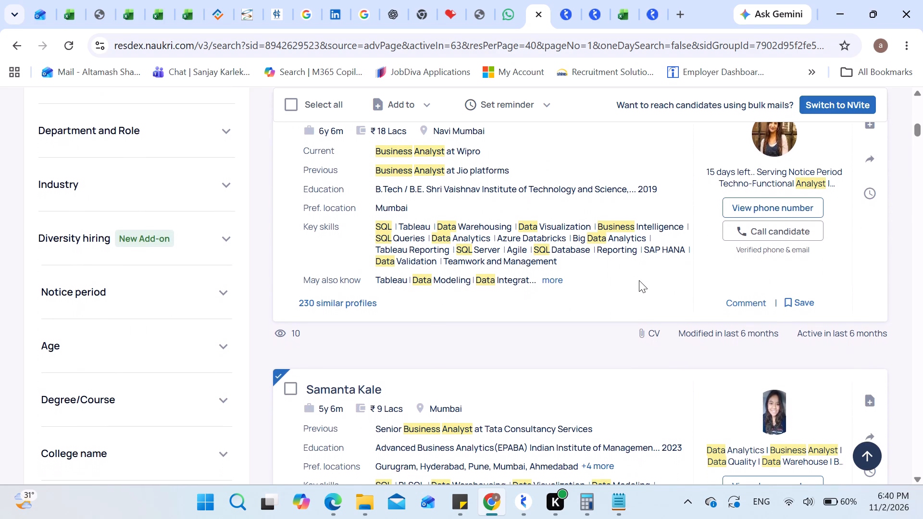
{"action": "scroll", "coordinate": [622, 352], "scroll_direction": "up", "scroll_amount": 2}
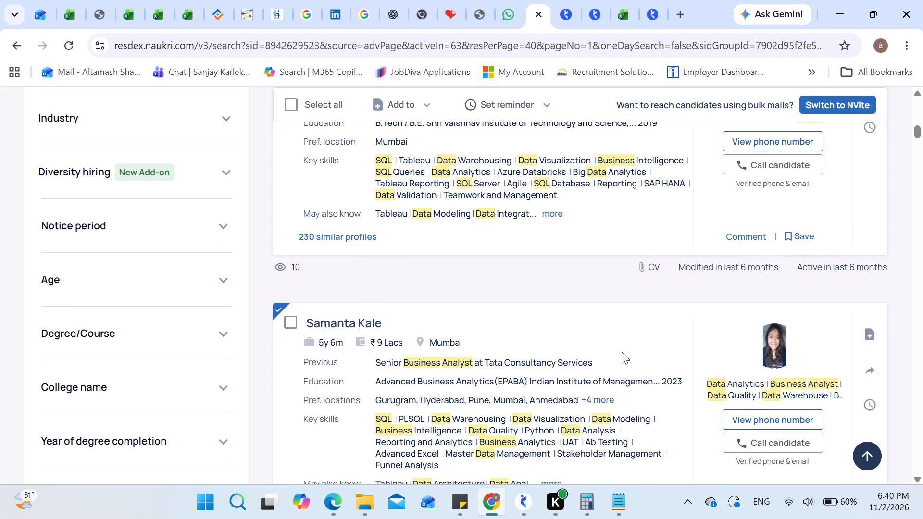
{"action": "scroll", "coordinate": [622, 352], "scroll_direction": "up", "scroll_amount": 2}
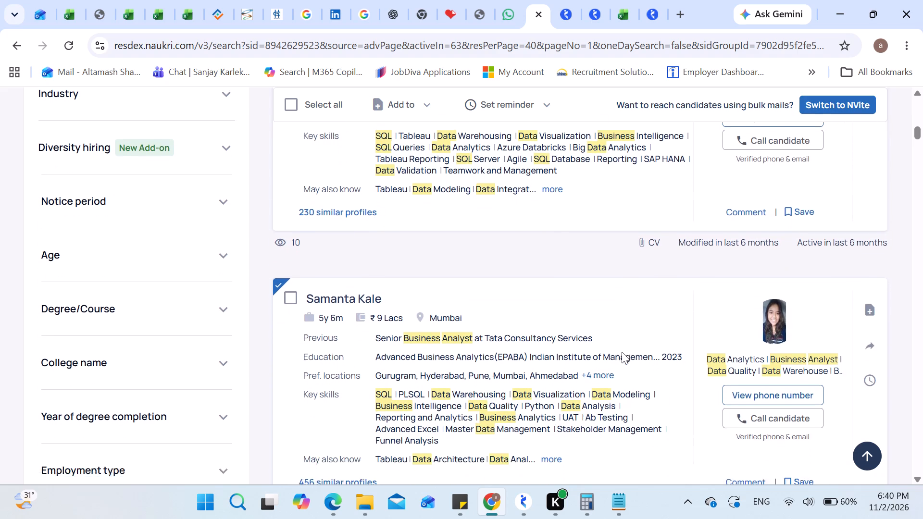
{"action": "scroll", "coordinate": [622, 352], "scroll_direction": "up", "scroll_amount": 1}
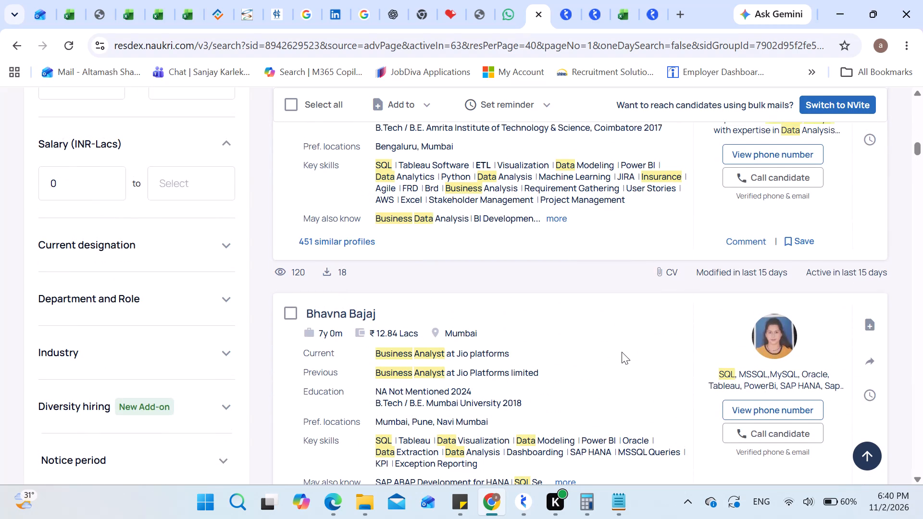
{"action": "scroll", "coordinate": [622, 352], "scroll_direction": "up", "scroll_amount": 5}
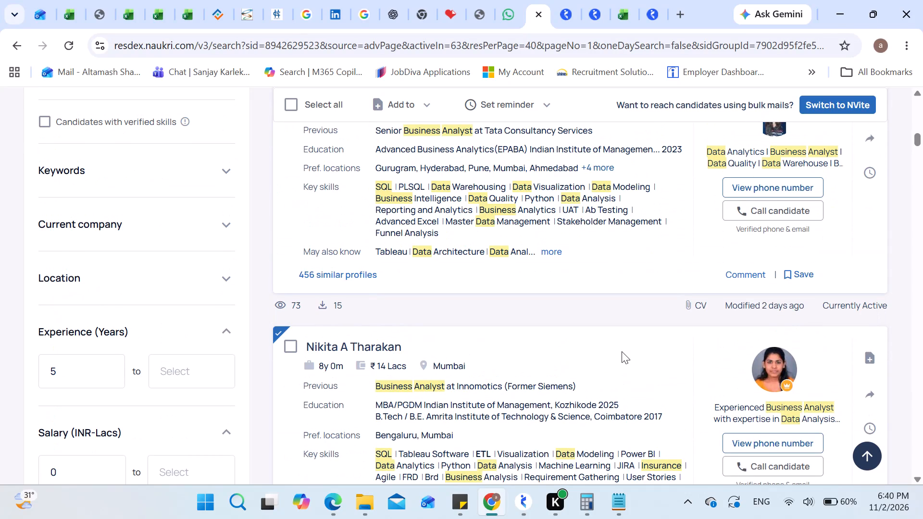
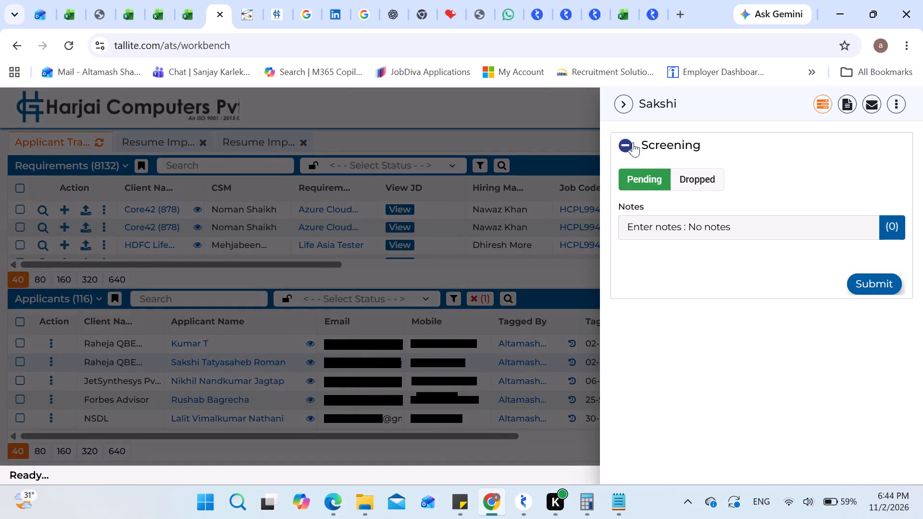
Update Sakshi's Raheja QBE application to the Client Shortlist stage with status CV Sent, save it, and return to the applicants list.
{"action": "left_click", "coordinate": [632, 142]}
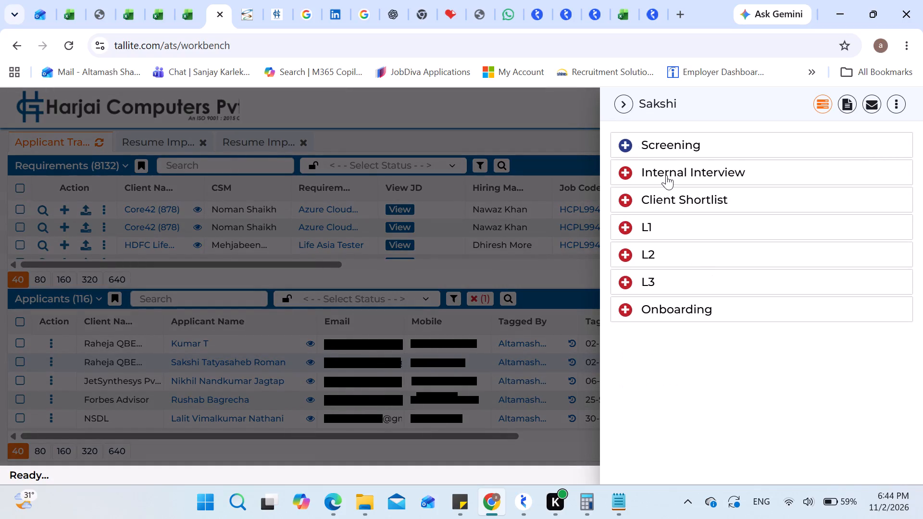
{"action": "left_click", "coordinate": [650, 196]}
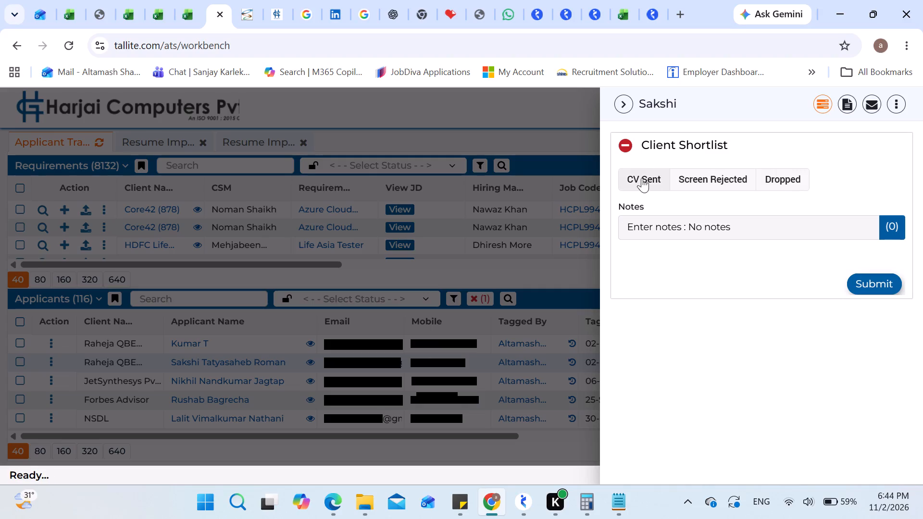
{"action": "left_click", "coordinate": [633, 178]}
{"action": "left_click", "coordinate": [855, 320]}
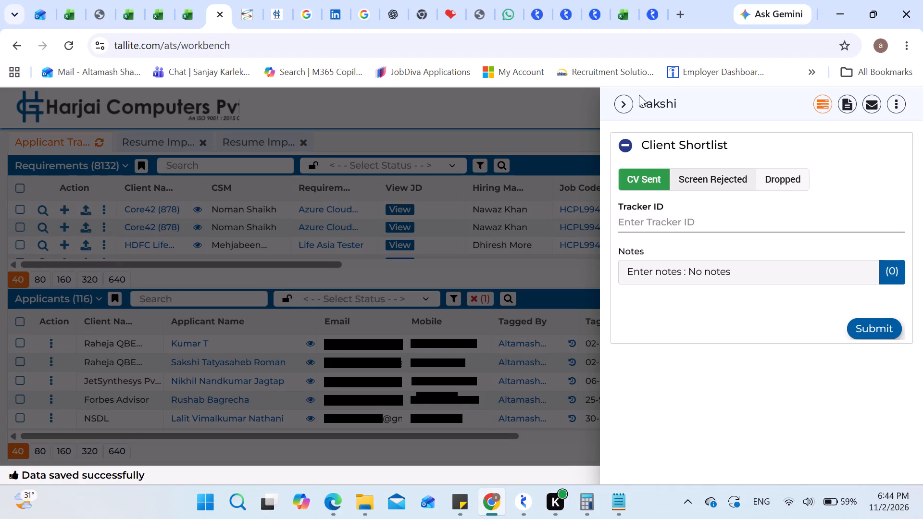
{"action": "left_click", "coordinate": [621, 103]}
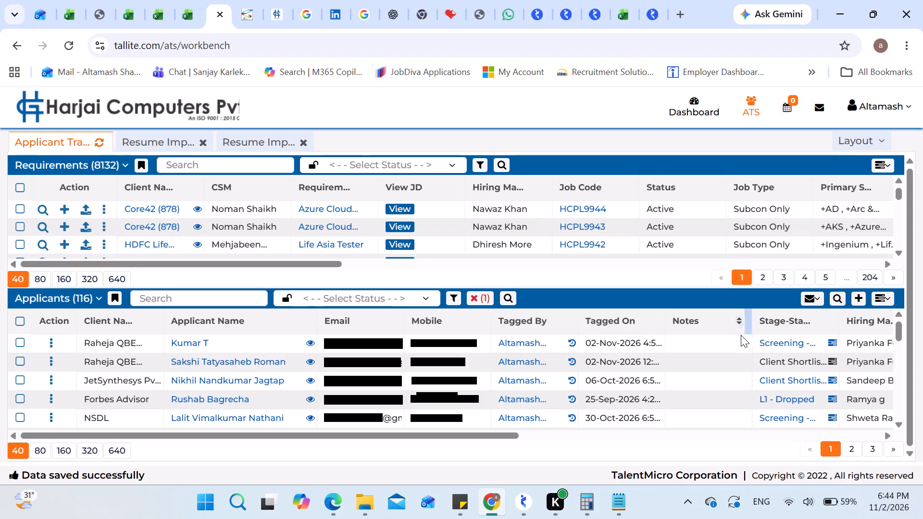
{"action": "scroll", "coordinate": [759, 345], "scroll_direction": "up", "scroll_amount": 2}
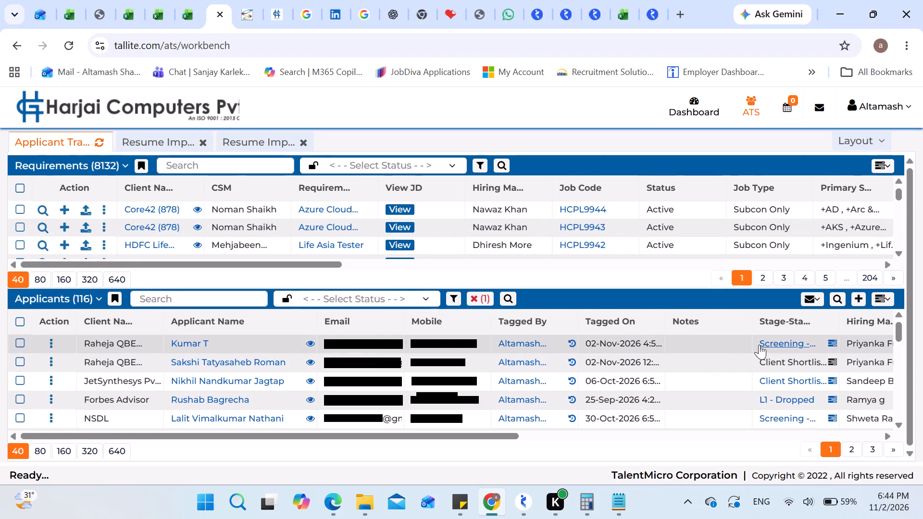